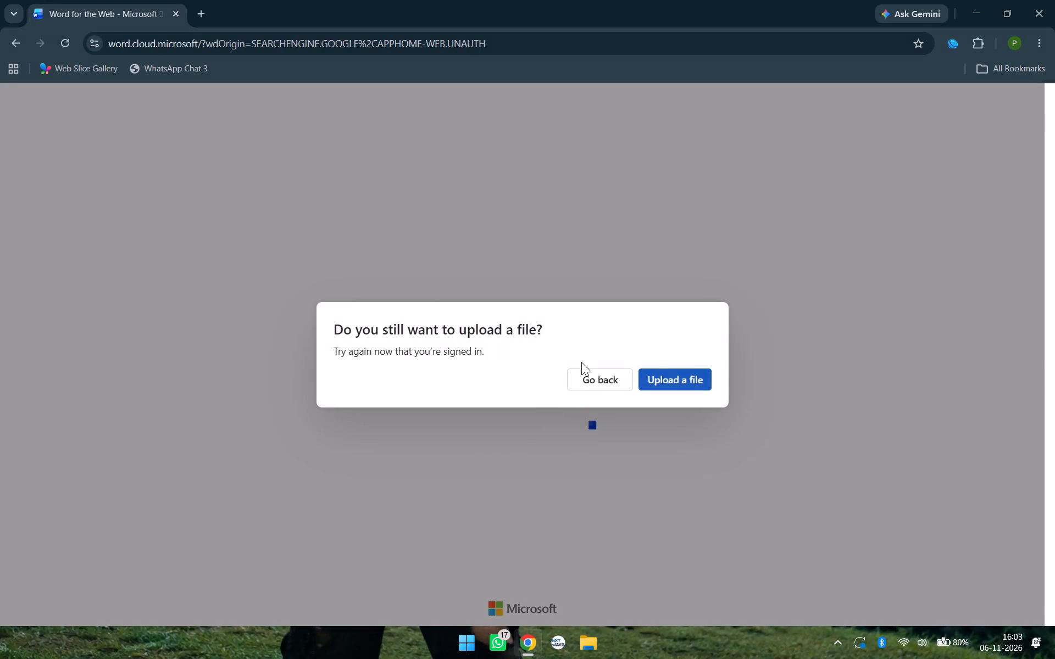
Upload the Word document DBMS Lab 10 N from the personal OneDrive folder.
{"action": "left_click", "coordinate": [681, 373]}
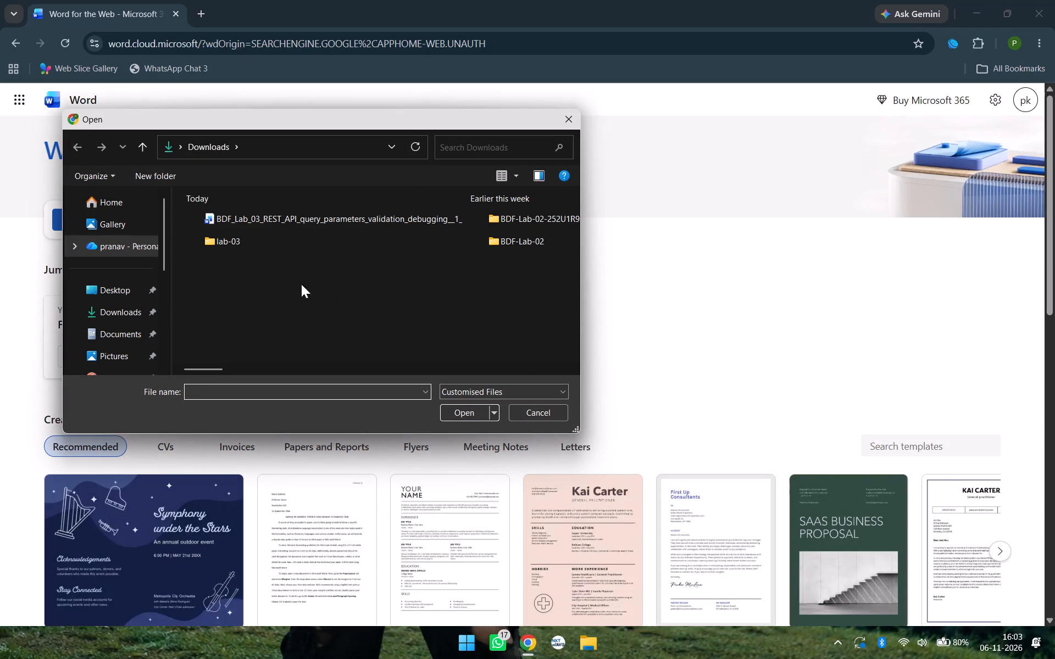
{"action": "left_click", "coordinate": [125, 248]}
{"action": "scroll", "coordinate": [335, 311], "scroll_direction": "down", "scroll_amount": 13}
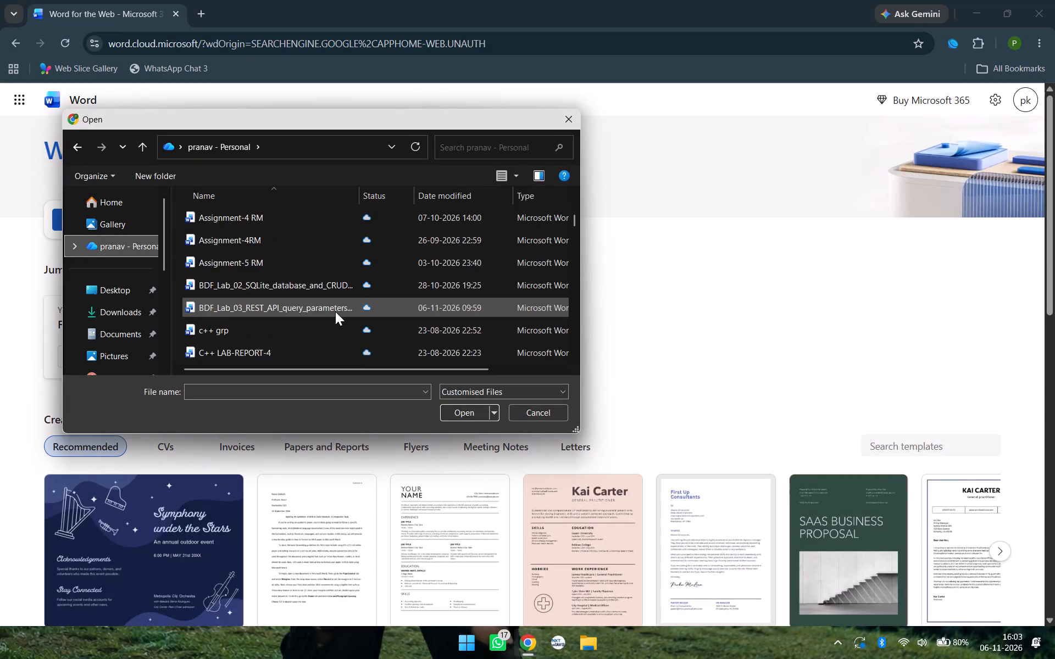
{"action": "scroll", "coordinate": [335, 311], "scroll_direction": "down", "scroll_amount": 8}
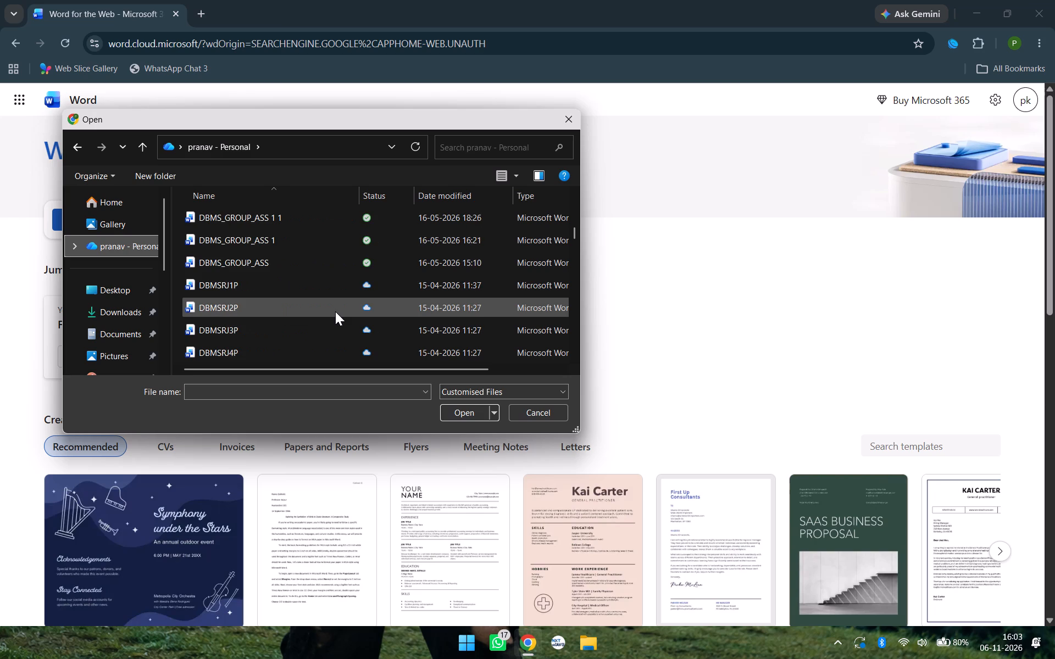
{"action": "scroll", "coordinate": [335, 311], "scroll_direction": "up", "scroll_amount": 1}
{"action": "left_click", "coordinate": [299, 287]}
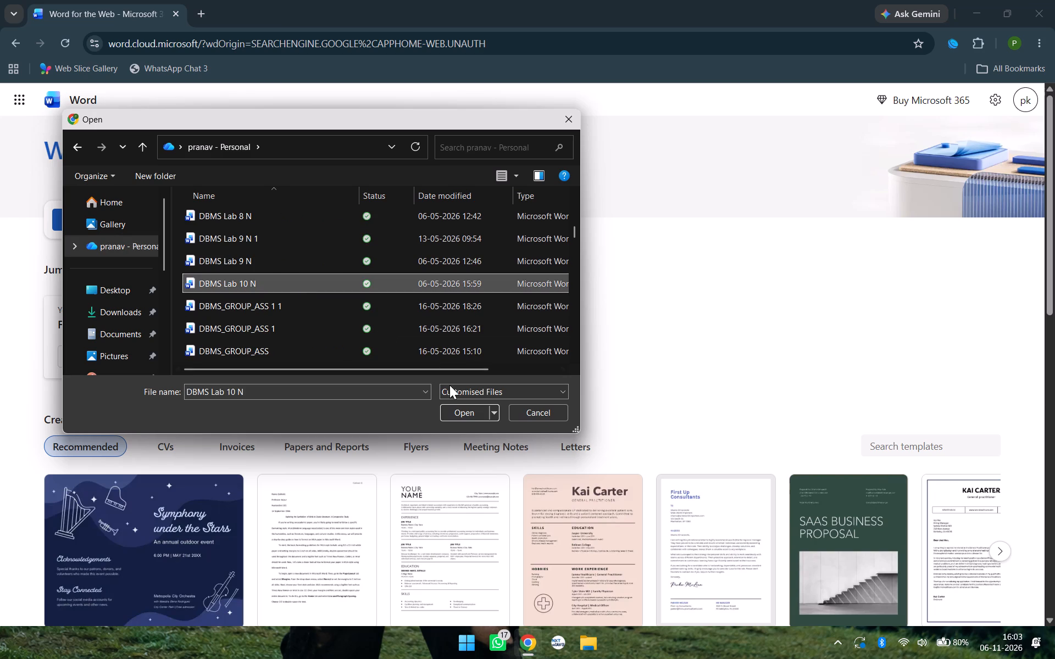
{"action": "left_click", "coordinate": [449, 404]}
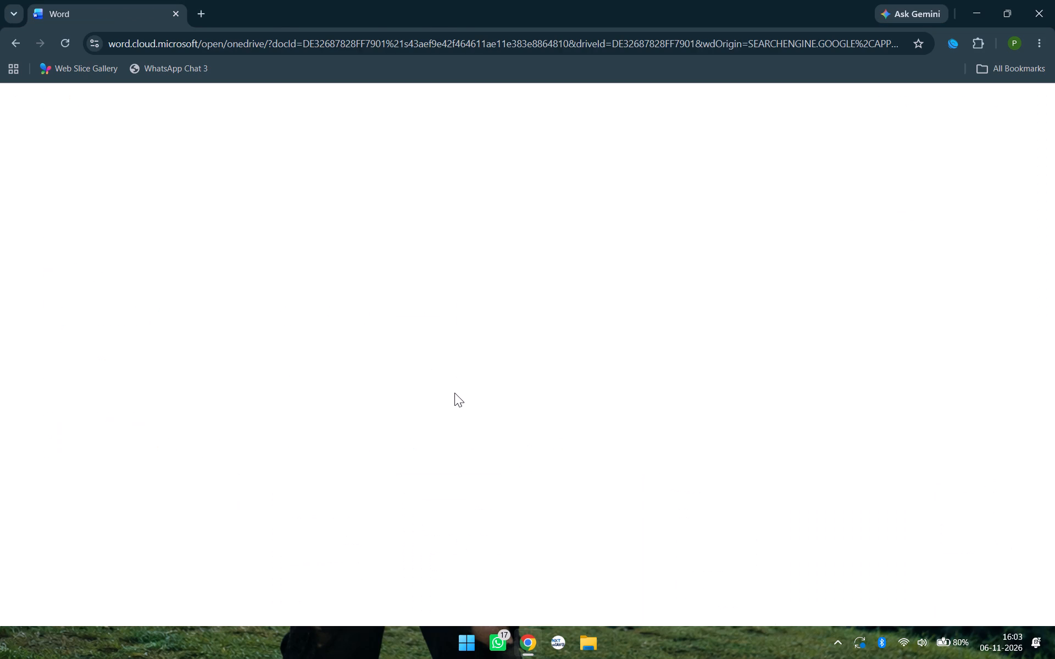
Delete the Lab Report heading together with the Date and Journal Entry Topic table rows beneath it.
{"action": "scroll", "coordinate": [455, 392], "scroll_direction": "down", "scroll_amount": 2}
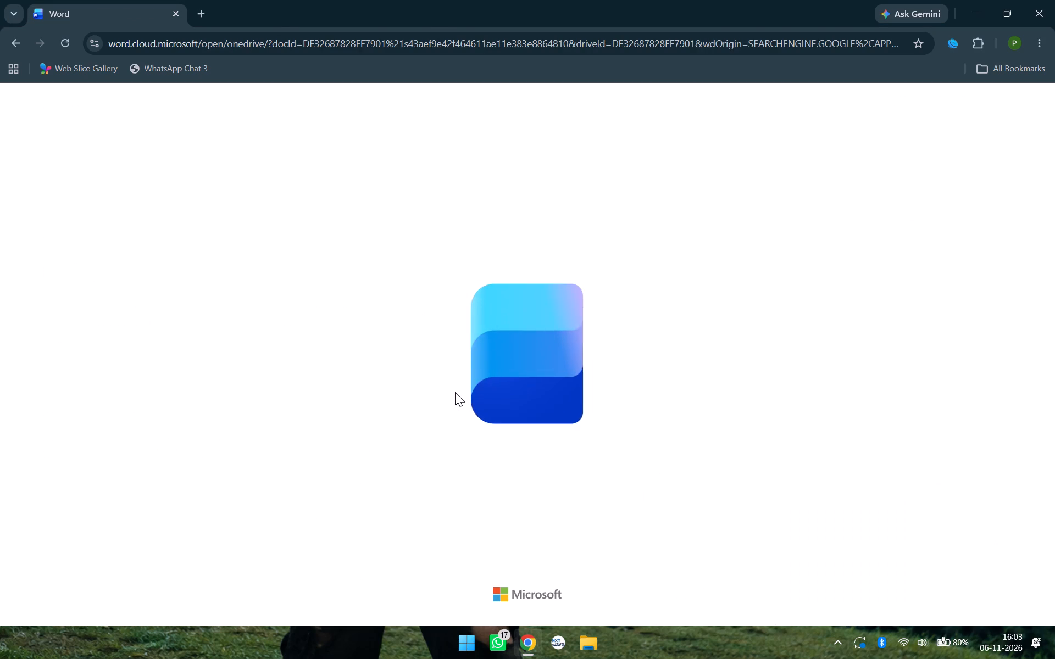
{"action": "scroll", "coordinate": [455, 392], "scroll_direction": "down", "scroll_amount": 5}
{"action": "scroll", "coordinate": [609, 446], "scroll_direction": "down", "scroll_amount": 3}
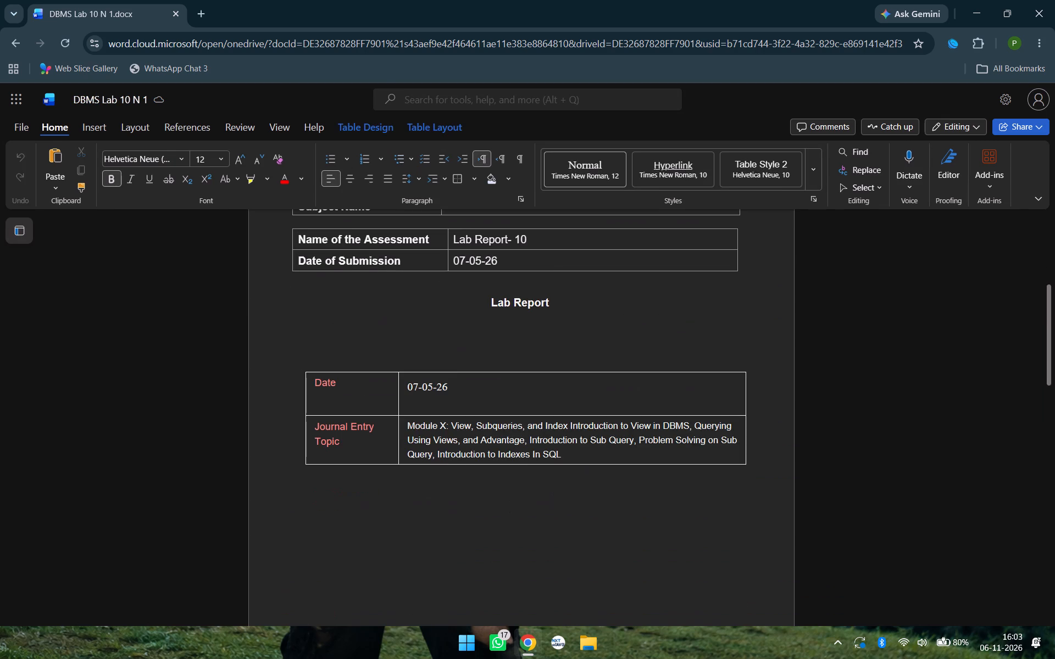
{"action": "left_click_drag", "start_coordinate": [484, 303], "coordinate": [650, 445]}
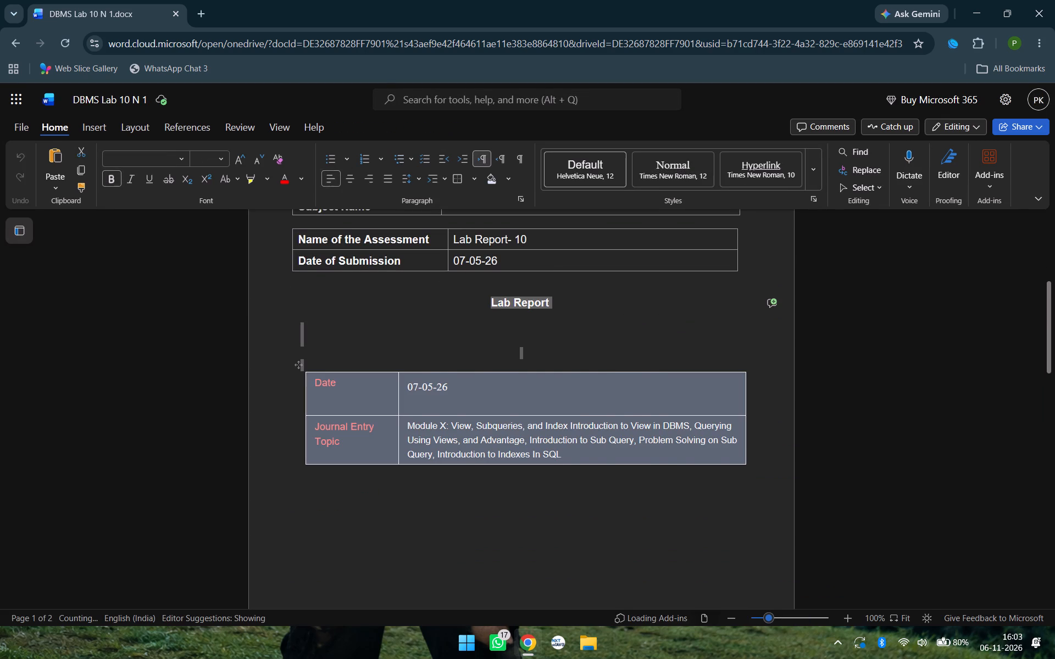
{"action": "key", "text": "BackSpace"}
Delete the whole remaining report table that starts with the Experience (Lab Activity Content) row.
{"action": "left_click", "coordinate": [298, 297]}
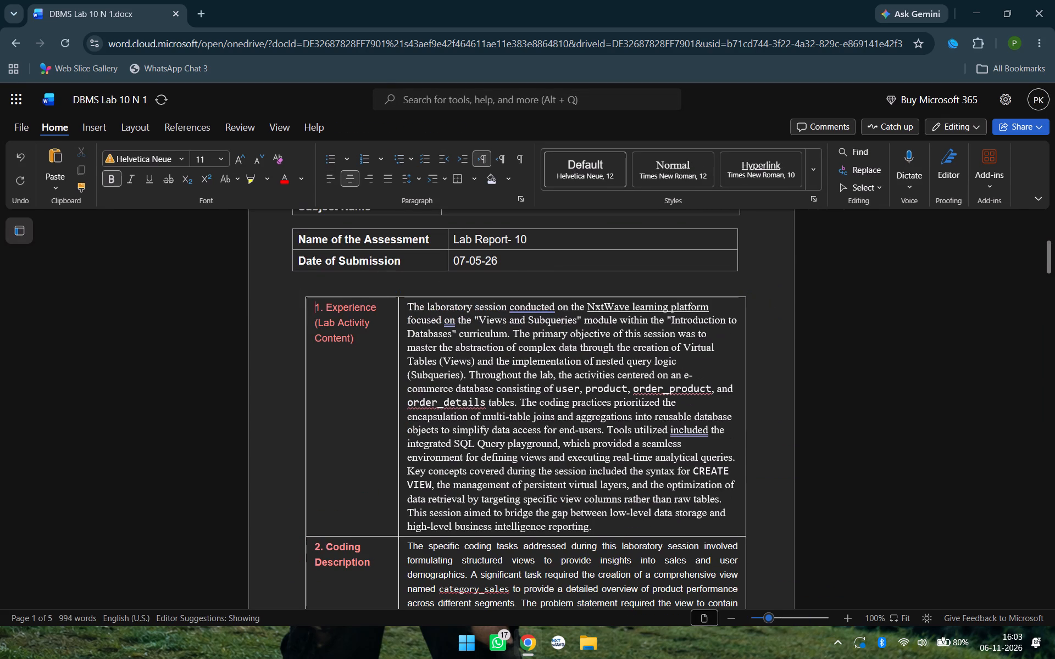
{"action": "left_click", "coordinate": [289, 288]}
{"action": "left_click", "coordinate": [307, 295]}
{"action": "left_click", "coordinate": [298, 290]}
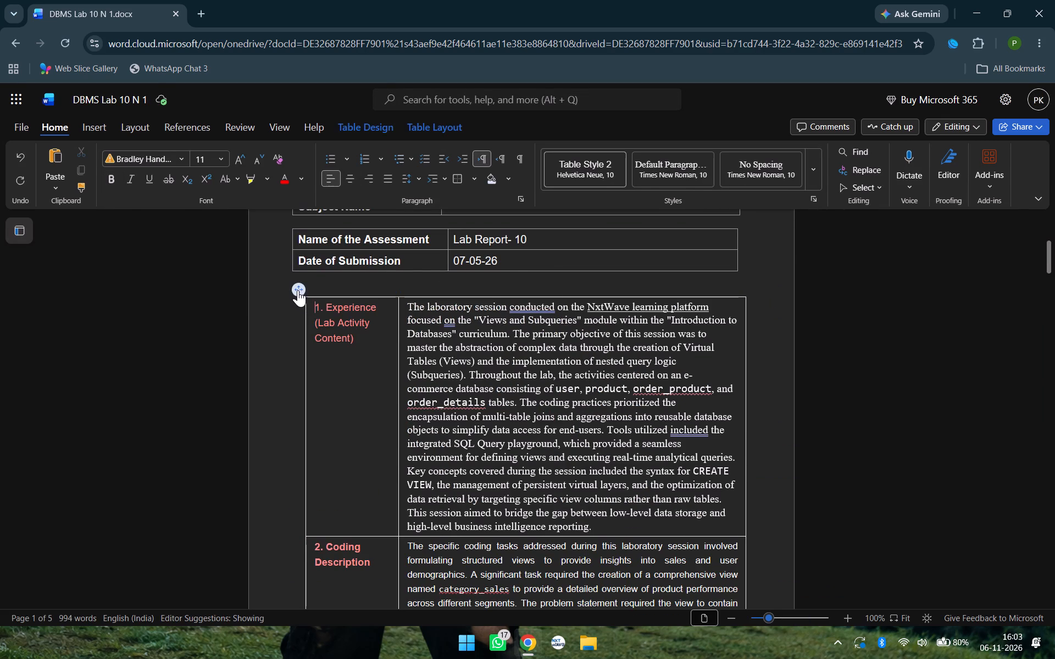
{"action": "key", "text": "BackSpace"}
Fill the Student Name cell in the cover table with the student's full name in capitals.
{"action": "scroll", "coordinate": [295, 288], "scroll_direction": "down", "scroll_amount": 7}
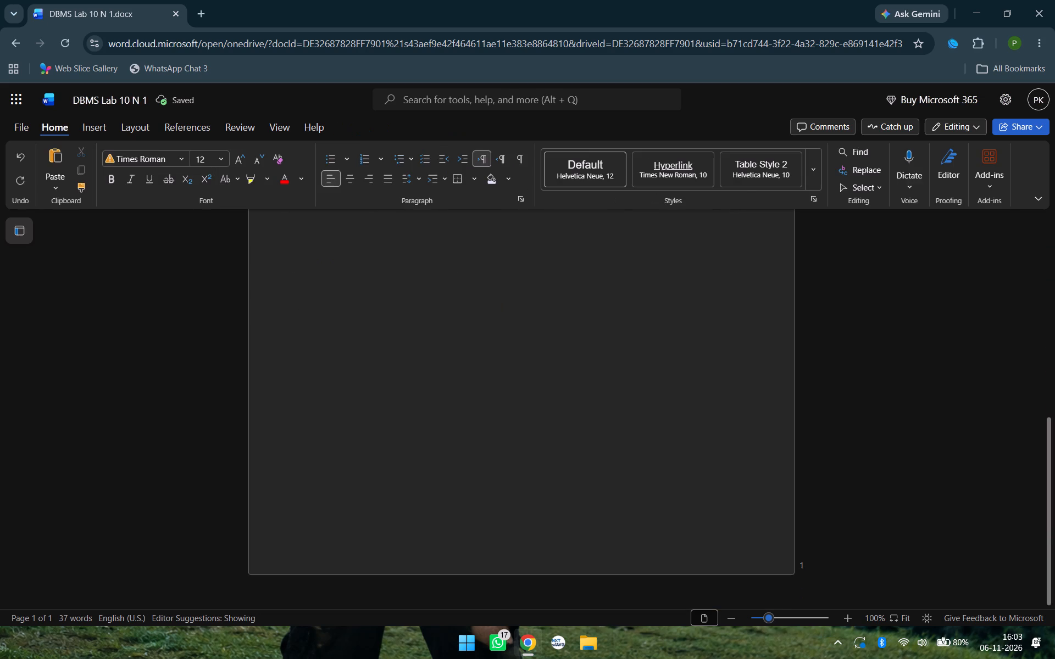
{"action": "scroll", "coordinate": [295, 288], "scroll_direction": "up", "scroll_amount": 6}
{"action": "left_click", "coordinate": [511, 410]}
{"action": "key", "text": "ctrl+BackSpace"}
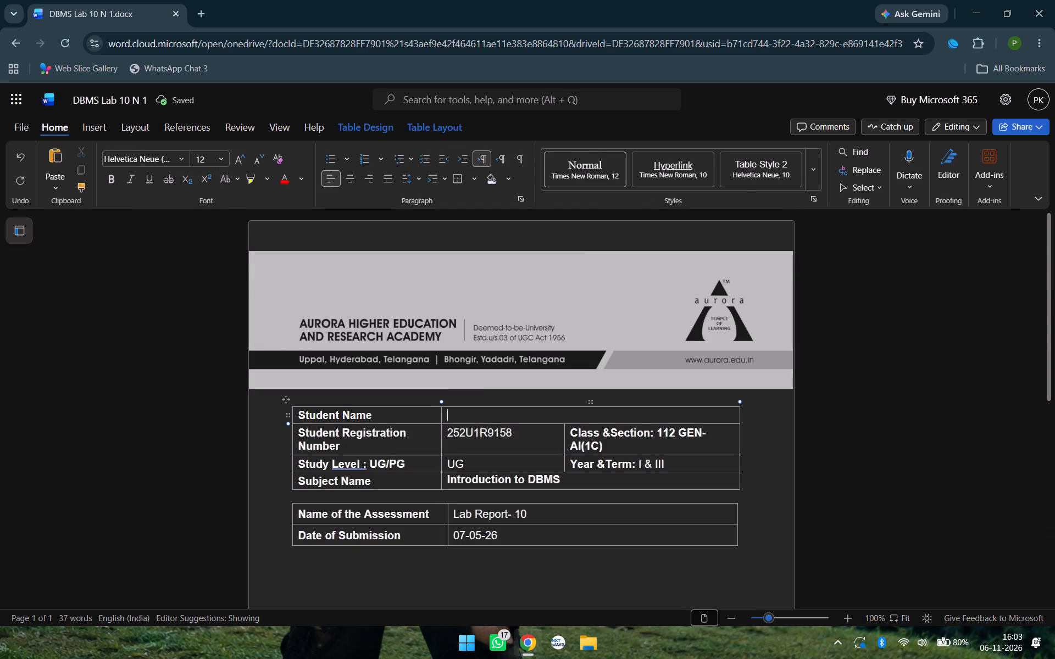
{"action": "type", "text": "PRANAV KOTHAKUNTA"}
Replace the last three digits of the Student Registration Number with those of the student's own number.
{"action": "left_click", "coordinate": [523, 433]}
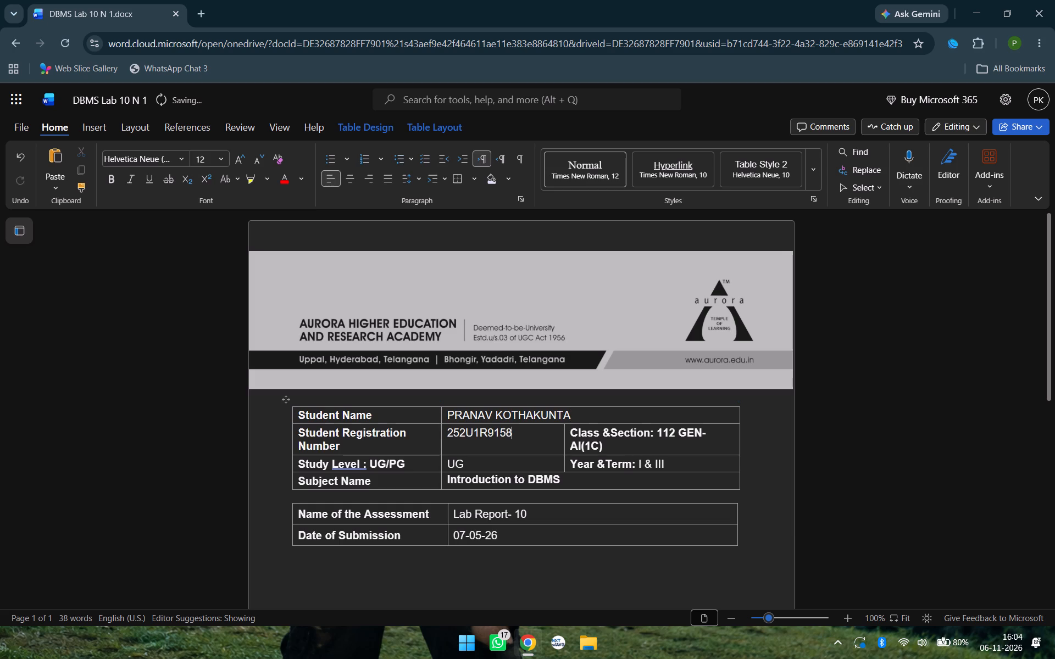
{"action": "key", "text": "BackSpace"}
{"action": "key", "text": "BackSpace"}
{"action": "key", "text": "BackSpace"}
{"action": "key", "text": "Insert"}
{"action": "key", "text": "Home"}
{"action": "key", "text": "Left"}
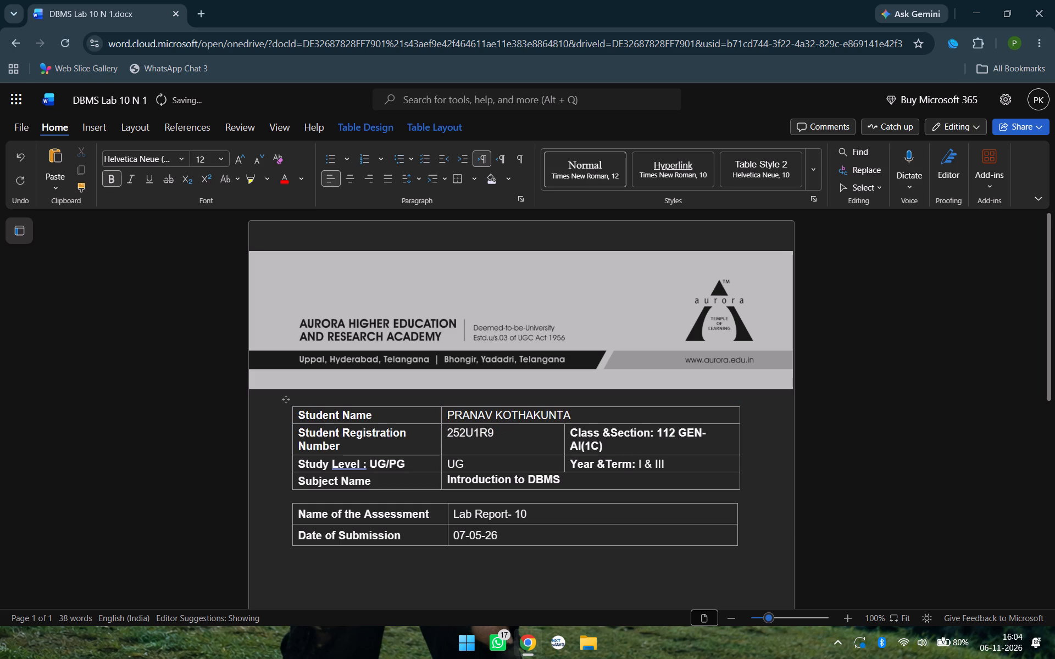
{"action": "left_click", "coordinate": [524, 432]}
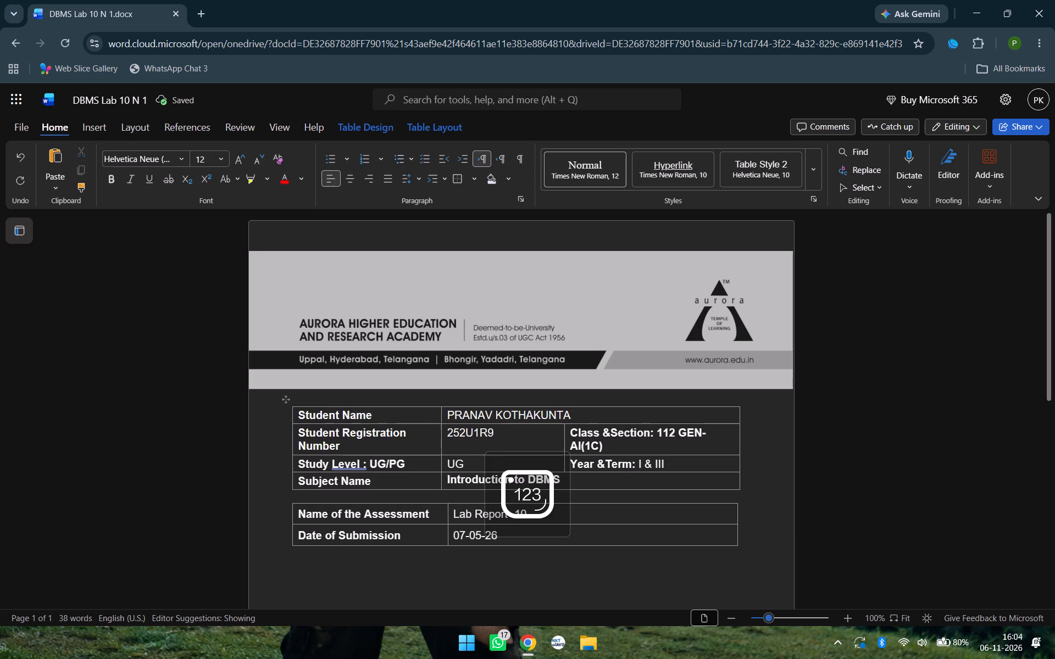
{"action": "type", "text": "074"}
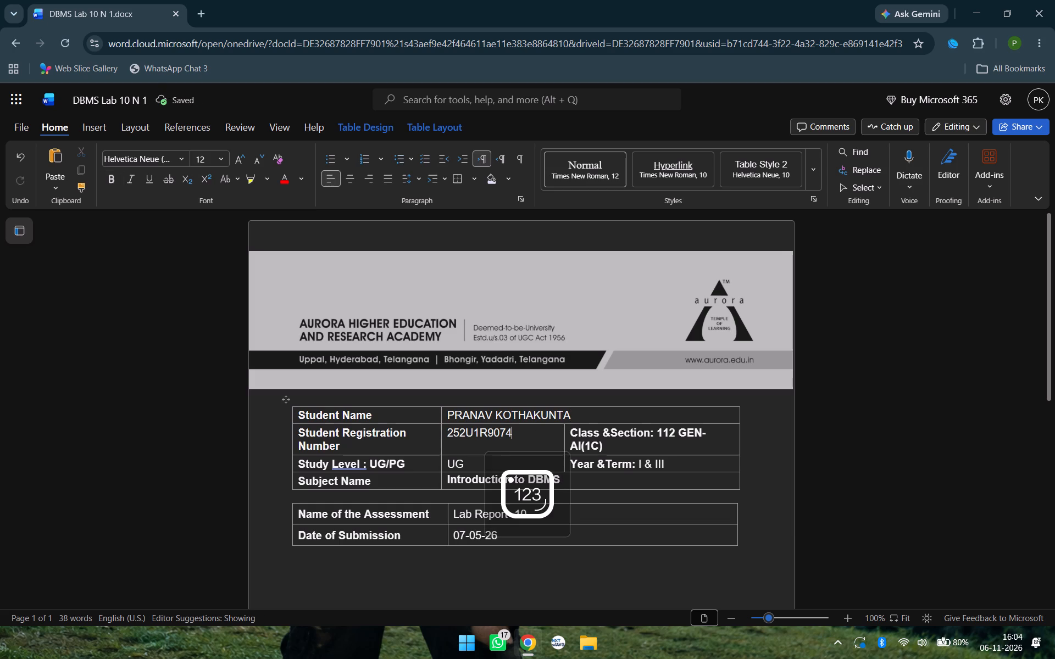
Change the Class & Section entry to 304 GEN-AI(2A).
{"action": "left_click", "coordinate": [597, 444]}
{"action": "key", "text": "BackSpace"}
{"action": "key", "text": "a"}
{"action": "key", "text": "BackSpace"}
{"action": "key", "text": "BackSpace"}
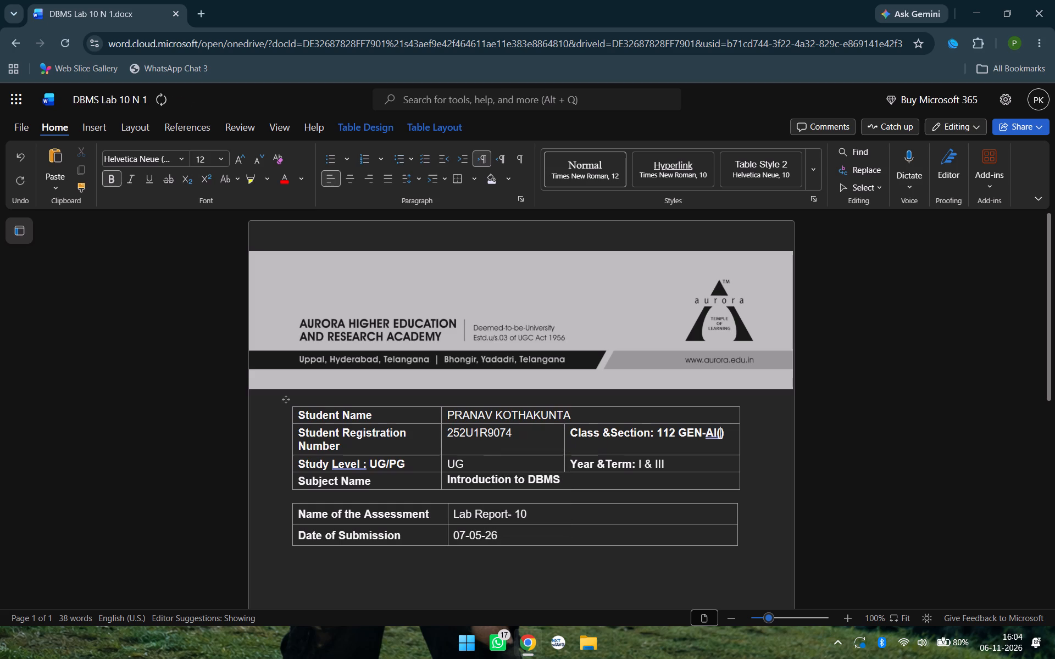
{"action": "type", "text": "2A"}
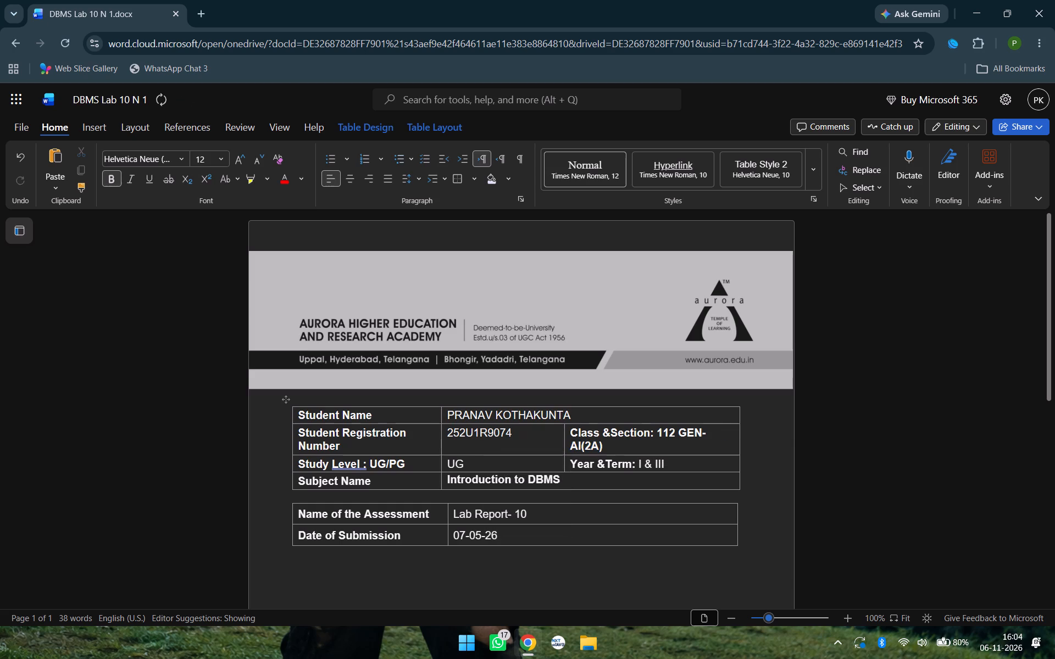
{"action": "left_click", "coordinate": [674, 432]}
{"action": "key", "text": "BackSpace"}
{"action": "key", "text": "BackSpace"}
{"action": "key", "text": "BackSpace"}
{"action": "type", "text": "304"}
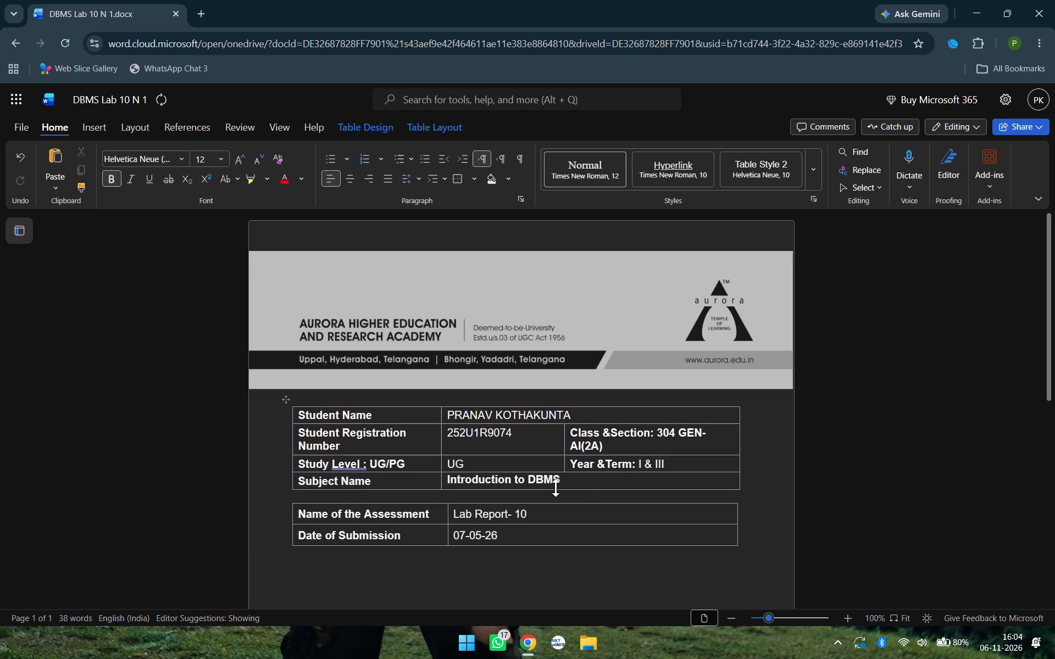
Replace the Subject Name with BACKEND DEVELOPMENT FUNDAMENTALS.
{"action": "left_click", "coordinate": [568, 482]}
{"action": "key", "text": "ctrl+BackSpace"}
{"action": "key", "text": "ctrl+BackSpace"}
{"action": "key", "text": "ctrl+BackSpace"}
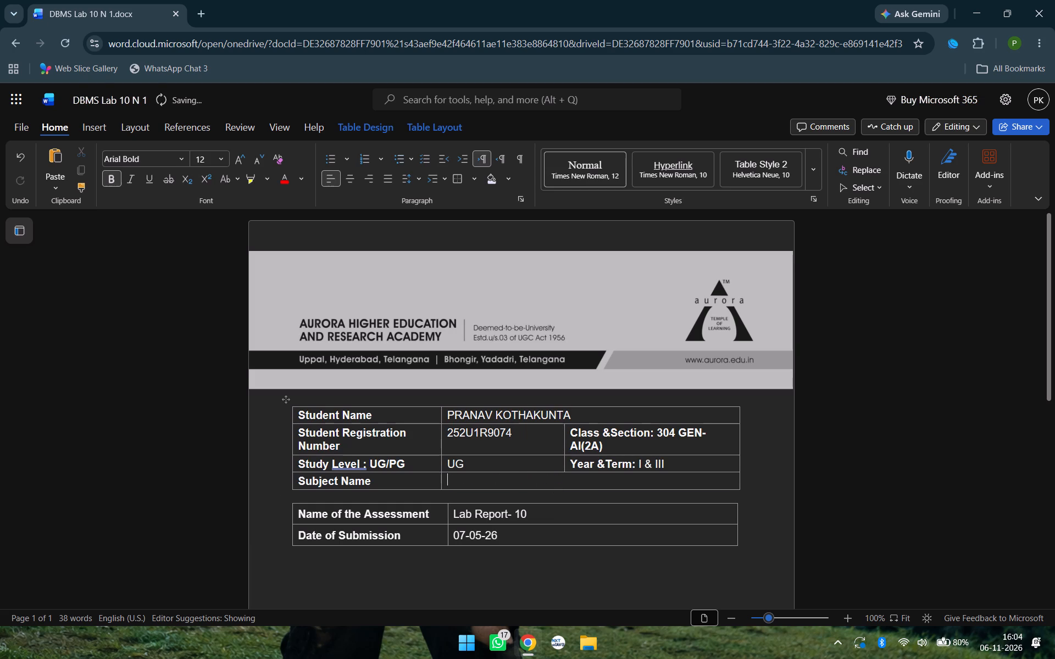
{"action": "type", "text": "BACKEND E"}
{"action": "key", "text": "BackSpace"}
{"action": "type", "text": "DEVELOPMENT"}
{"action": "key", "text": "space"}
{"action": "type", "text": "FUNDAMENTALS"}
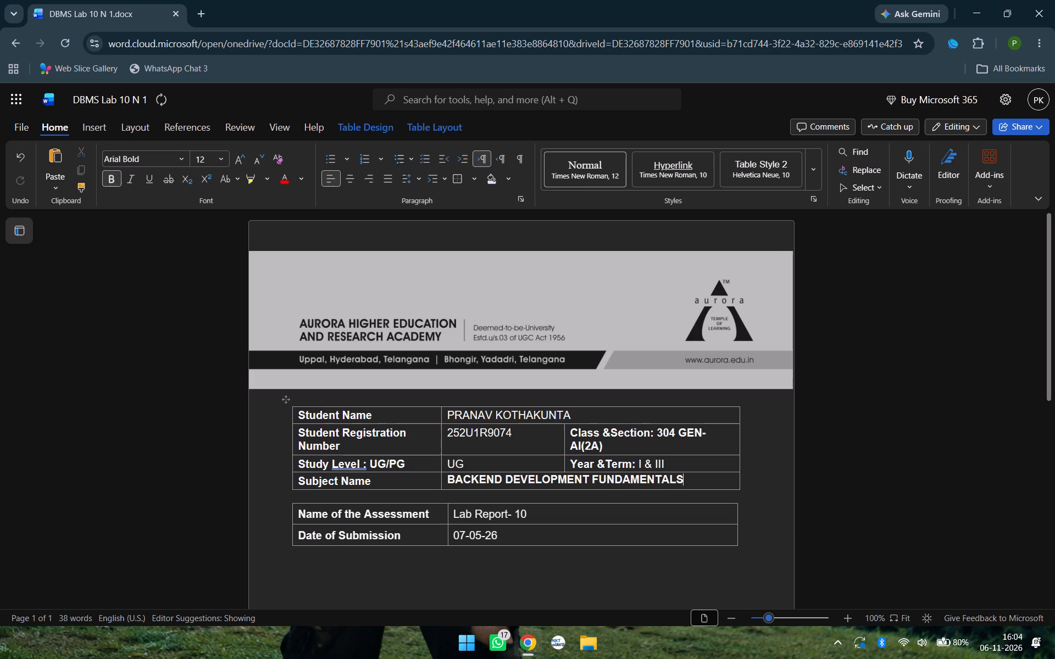
Change the Year & Term entry to II & II.
{"action": "left_click", "coordinate": [667, 464]}
{"action": "key", "text": "BackSpace"}
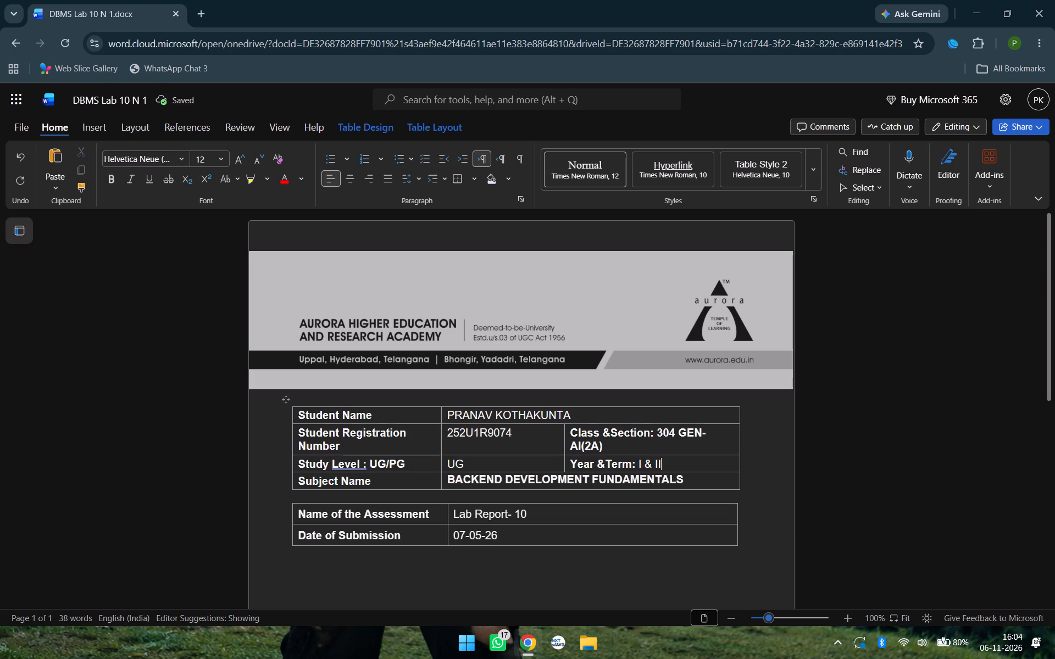
{"action": "left_click", "coordinate": [645, 464]}
{"action": "key", "text": "BackSpace"}
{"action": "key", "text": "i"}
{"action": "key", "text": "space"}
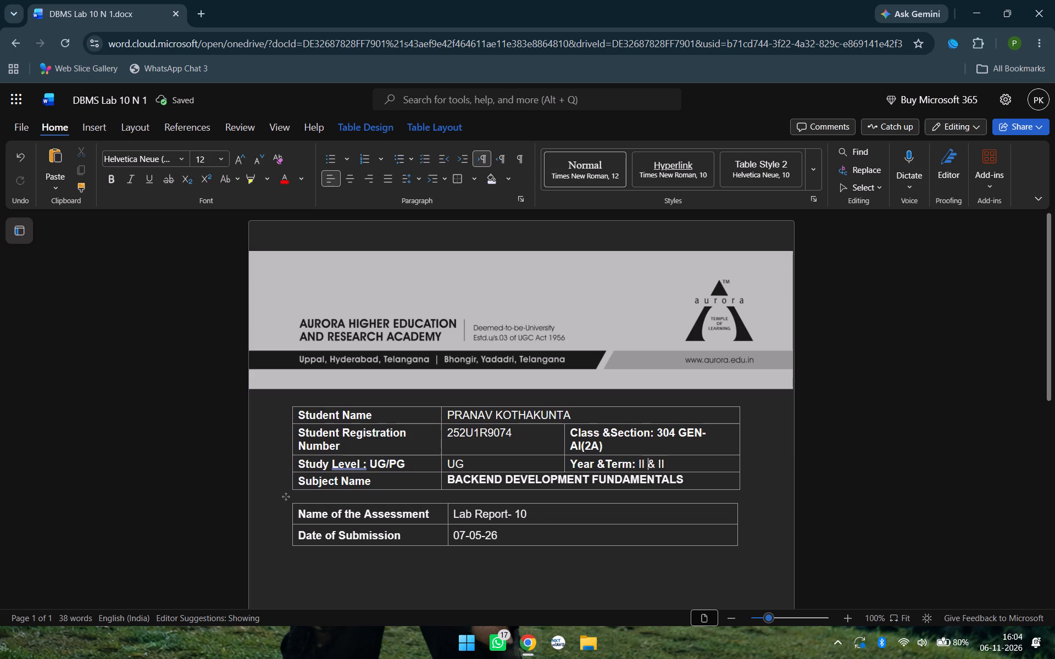
Change the Name of the Assessment to Lab Report- 3.
{"action": "left_click", "coordinate": [545, 521]}
{"action": "key", "text": "BackSpace"}
{"action": "key", "text": "BackSpace"}
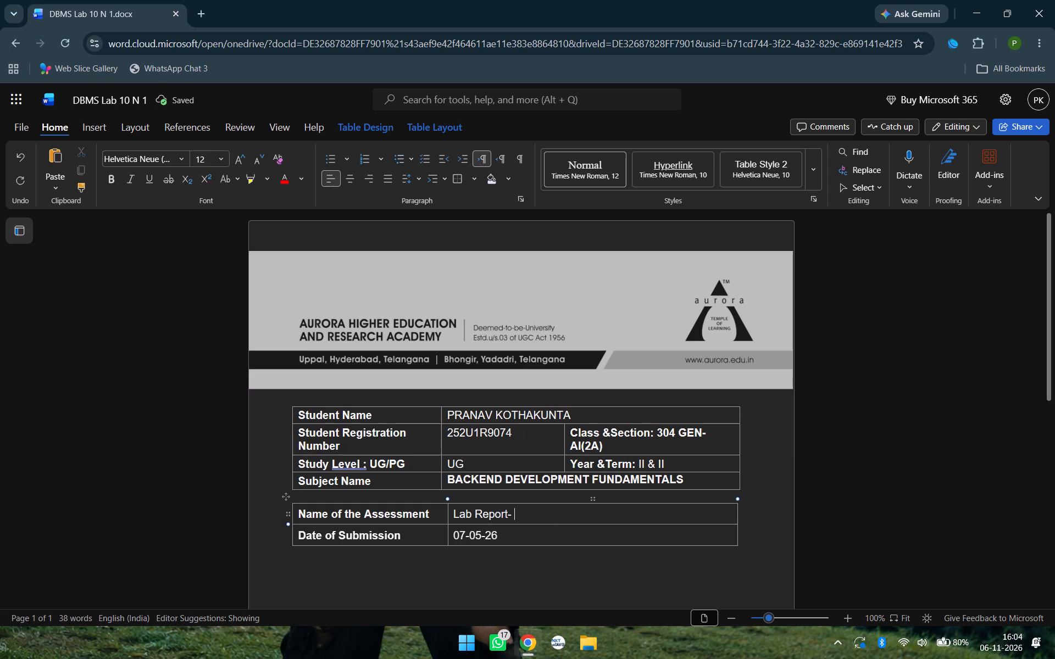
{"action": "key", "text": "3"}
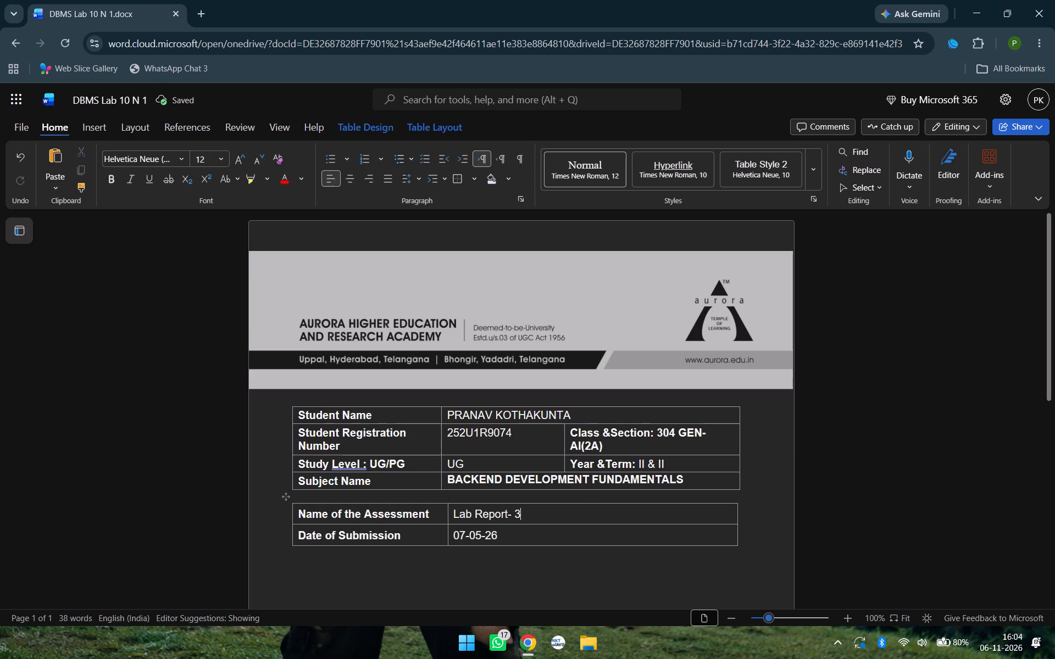
Change the Date of Submission to 06-11-26.
{"action": "left_click", "coordinate": [482, 535]}
{"action": "key", "text": "BackSpace"}
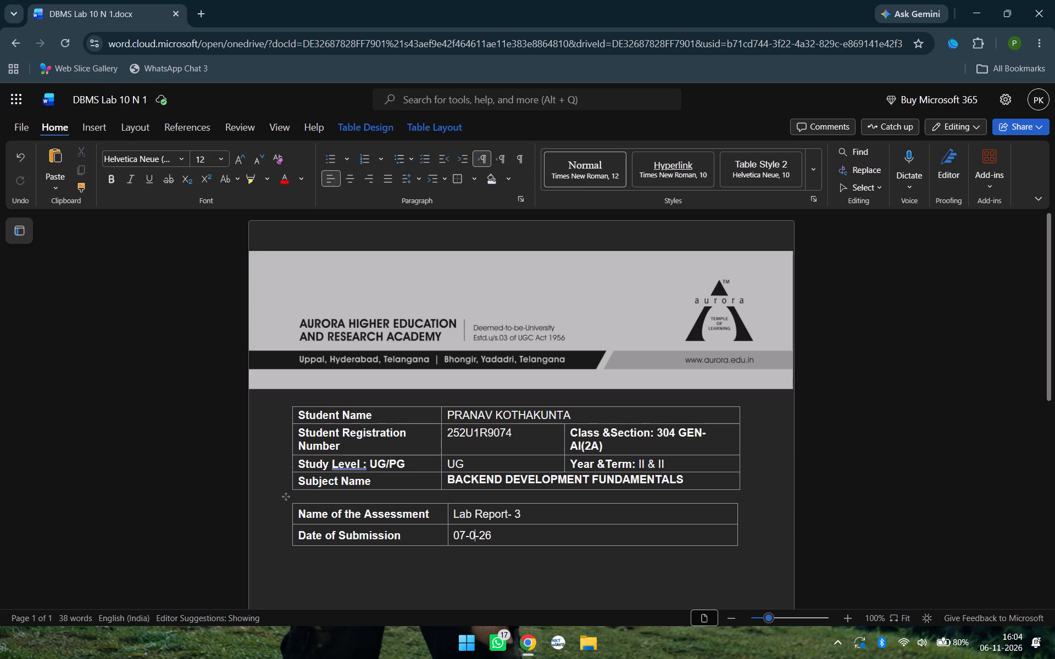
{"action": "key", "text": "BackSpace"}
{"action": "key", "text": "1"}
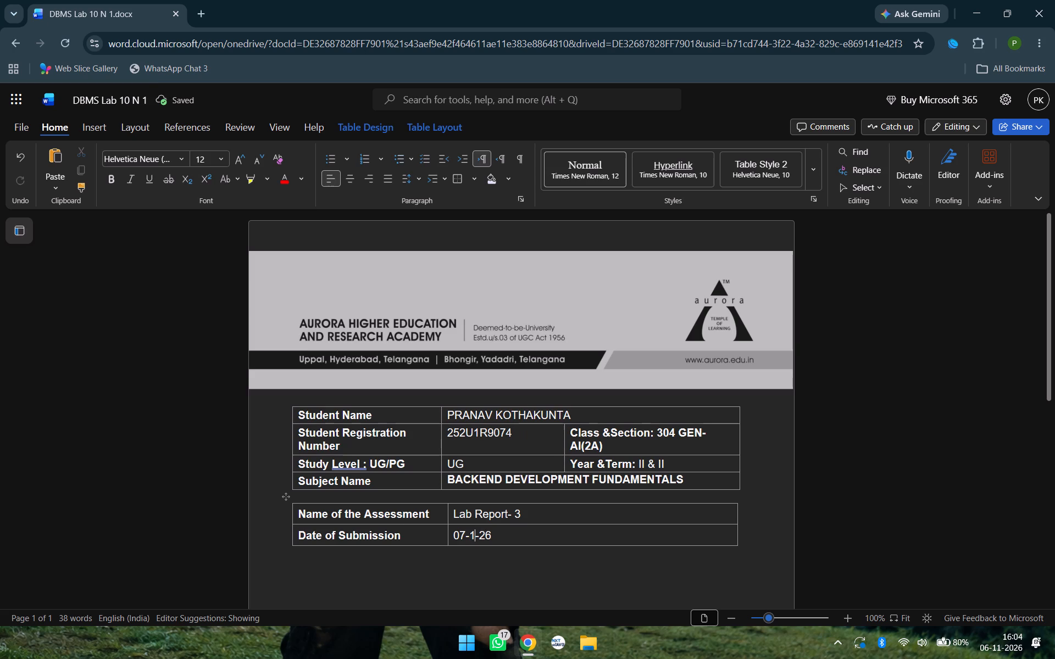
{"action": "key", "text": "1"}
{"action": "key", "text": "Left"}
{"action": "key", "text": "Left"}
{"action": "key", "text": "Left"}
{"action": "key", "text": "BackSpace"}
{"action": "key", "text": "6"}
Add the label "GITHUB - " on a line in the blank area below the assessment table.
{"action": "scroll", "coordinate": [482, 535], "scroll_direction": "down", "scroll_amount": 3}
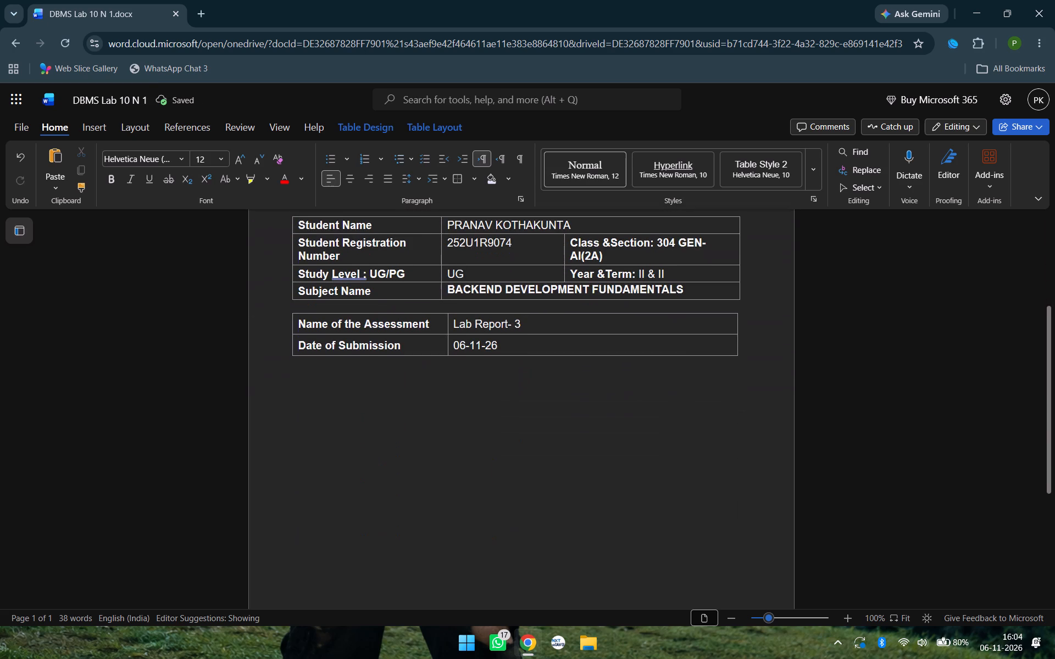
{"action": "left_click", "coordinate": [345, 434]}
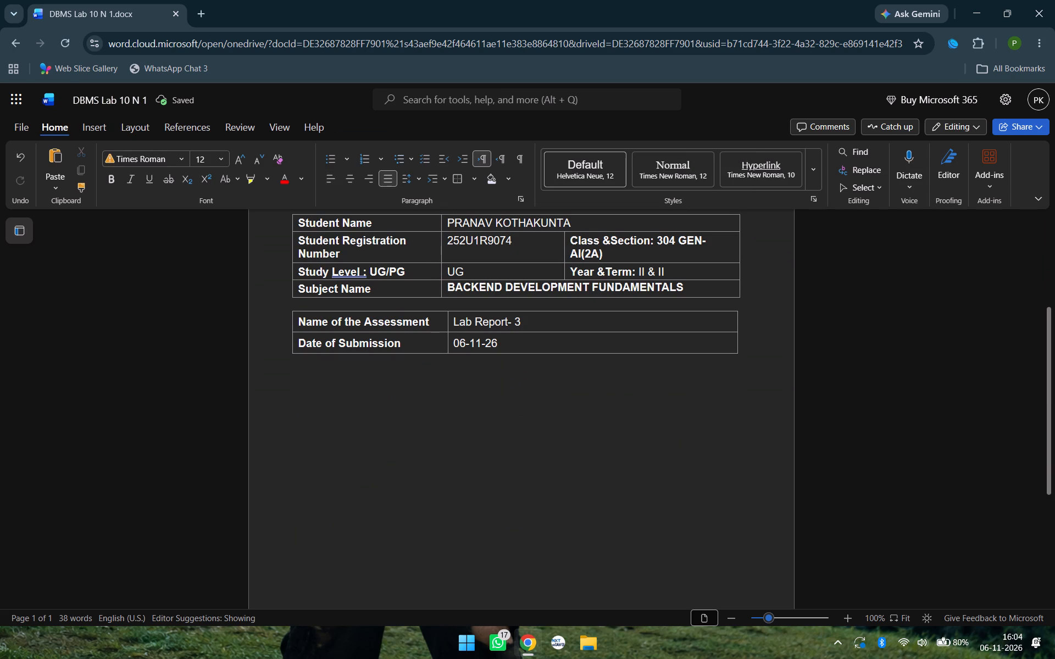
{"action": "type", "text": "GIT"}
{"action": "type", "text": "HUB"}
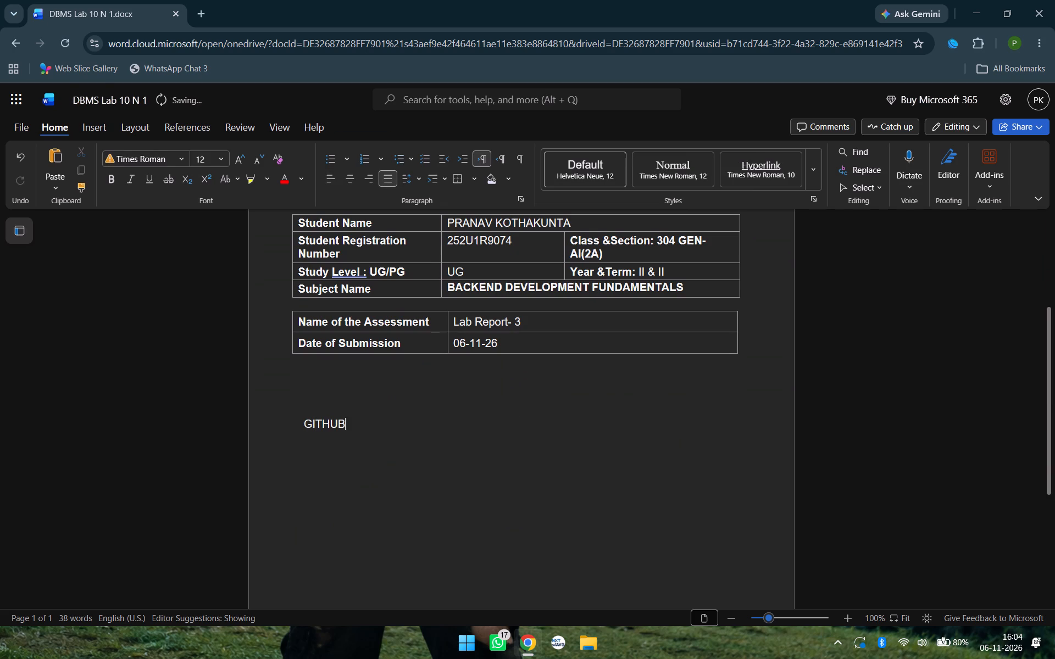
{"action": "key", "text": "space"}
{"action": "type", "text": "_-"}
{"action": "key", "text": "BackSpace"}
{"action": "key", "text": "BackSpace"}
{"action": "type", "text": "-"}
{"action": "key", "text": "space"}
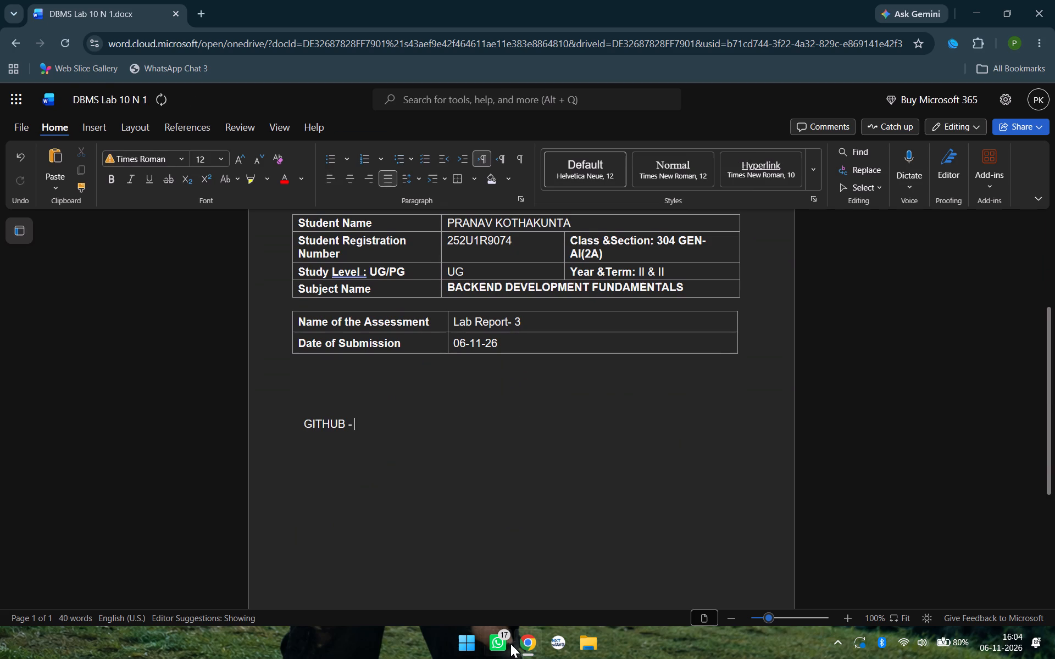
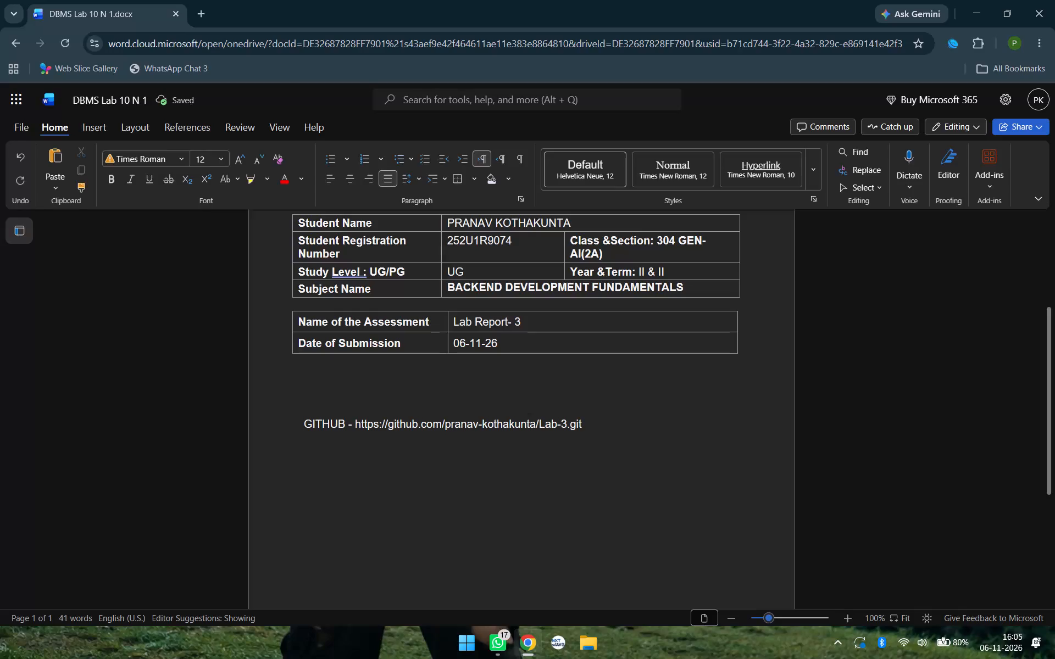
Add the label "RENDER - " two lines below the GITHUB repository link.
{"action": "key", "text": "shift+Return"}
{"action": "key", "text": "shift+Return"}
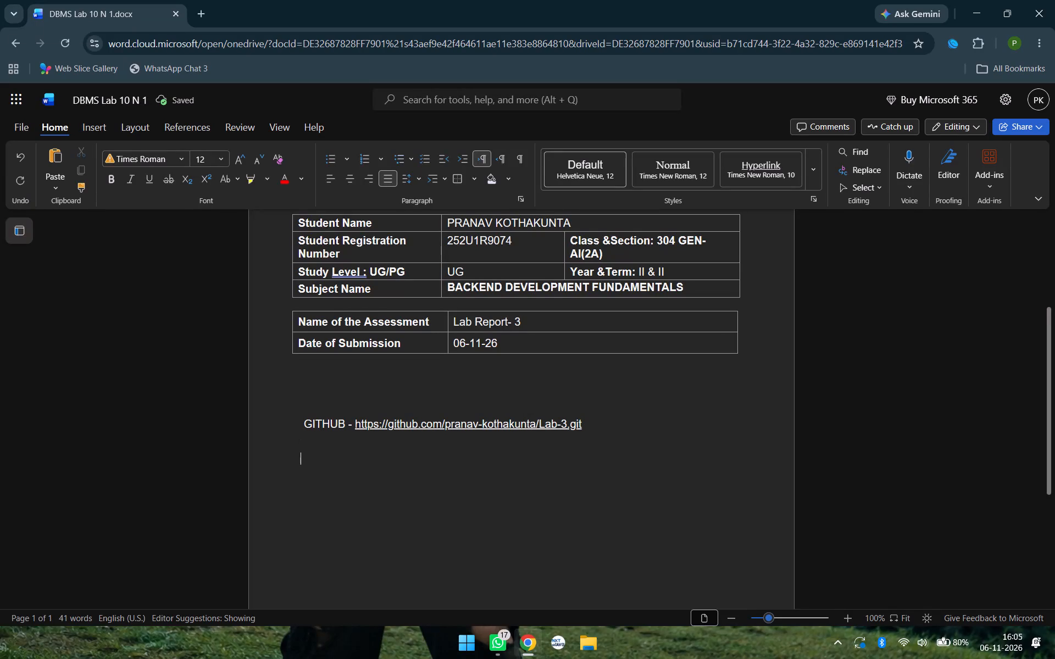
{"action": "type", "text": "RENDER -"}
{"action": "key", "text": "space"}
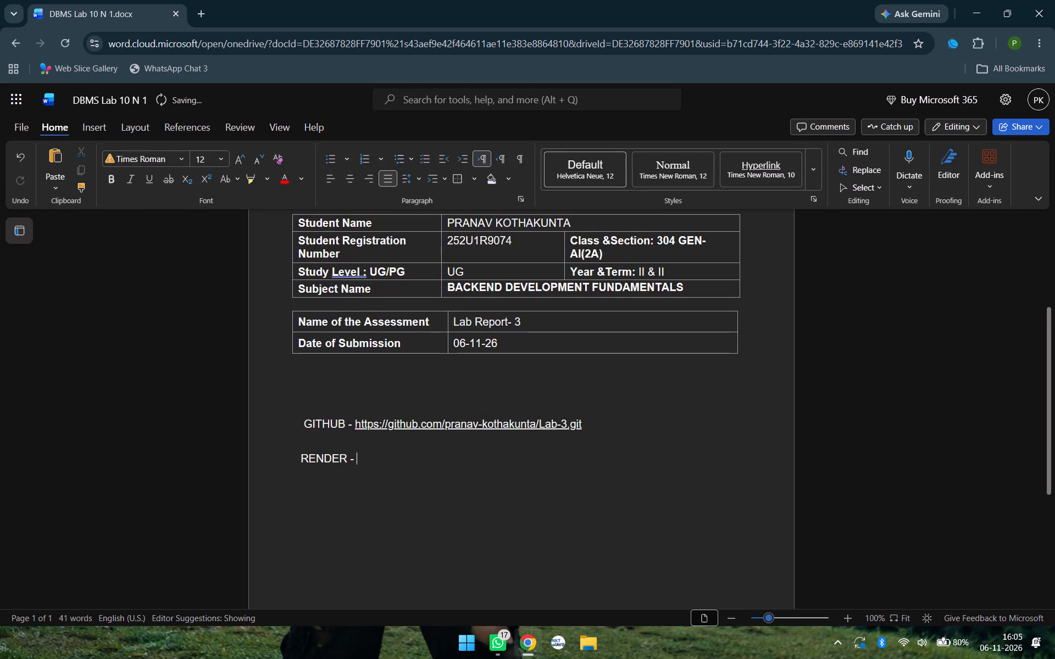
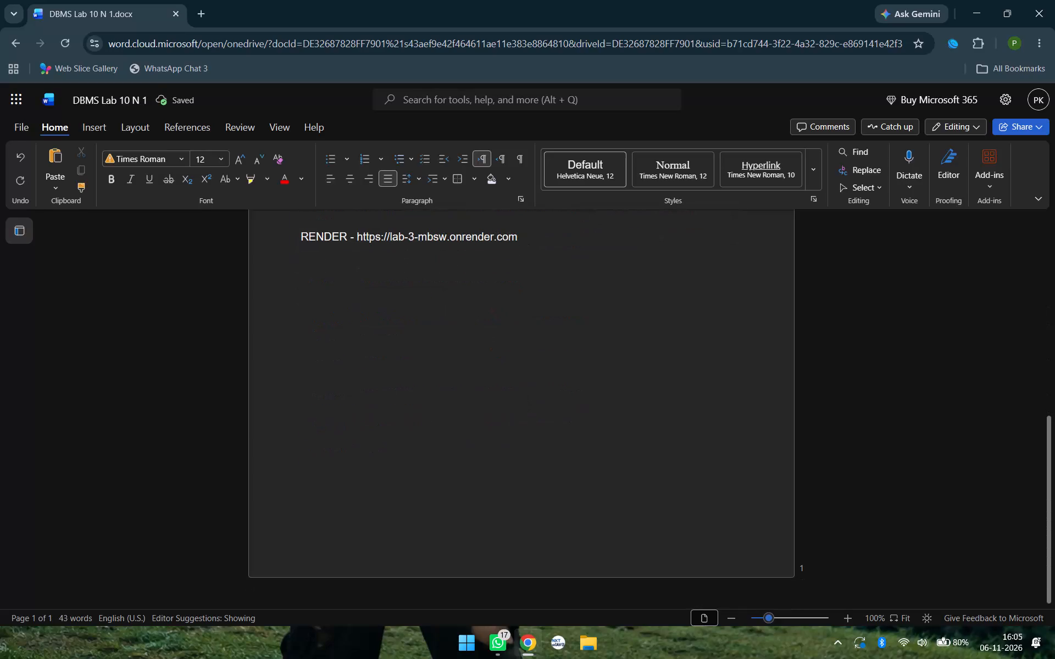
{"action": "left_click", "coordinate": [448, 428]}
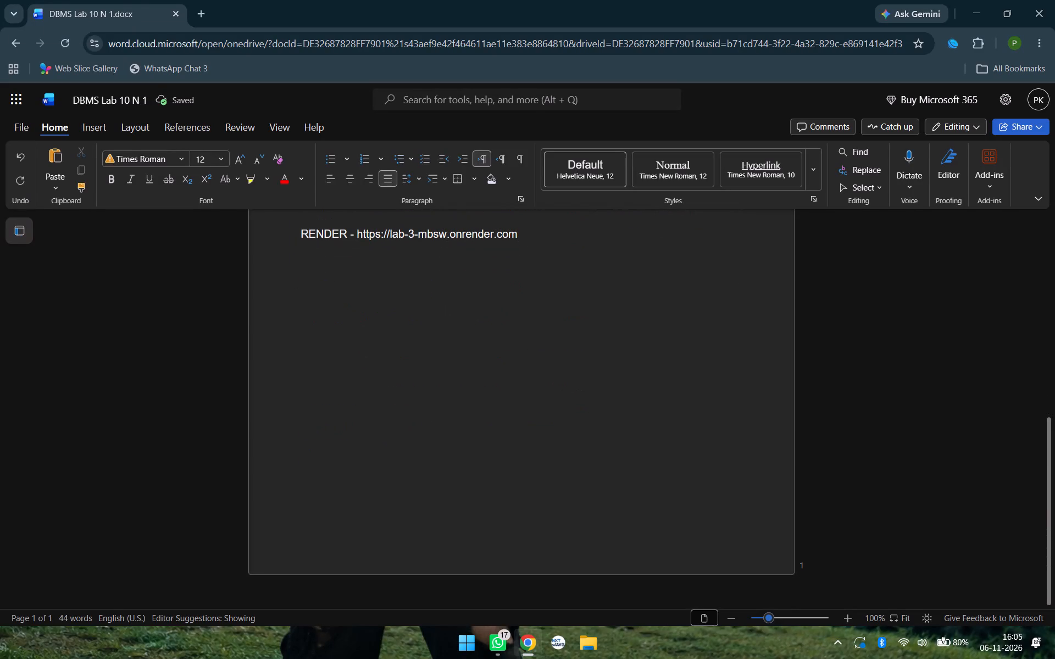
{"action": "left_click", "coordinate": [531, 239]}
{"action": "key", "text": "shift+Return"}
{"action": "key", "text": "shift+Return"}
{"action": "key", "text": "shift+Return"}
{"action": "key", "text": "shift+Return"}
{"action": "key", "text": "shift+Return"}
{"action": "key", "text": "shift+Return"}
{"action": "key", "text": "shift+Return"}
{"action": "key", "text": "shift+Return"}
{"action": "key", "text": "shift+Return"}
{"action": "key", "text": "shift+Return"}
{"action": "key", "text": "shift+Return"}
{"action": "key", "text": "shift+Return"}
{"action": "key", "text": "shift+Return"}
{"action": "key", "text": "shift+Return"}
{"action": "key", "text": "shift+Return"}
{"action": "key", "text": "shift+Return"}
{"action": "key", "text": "shift+Return"}
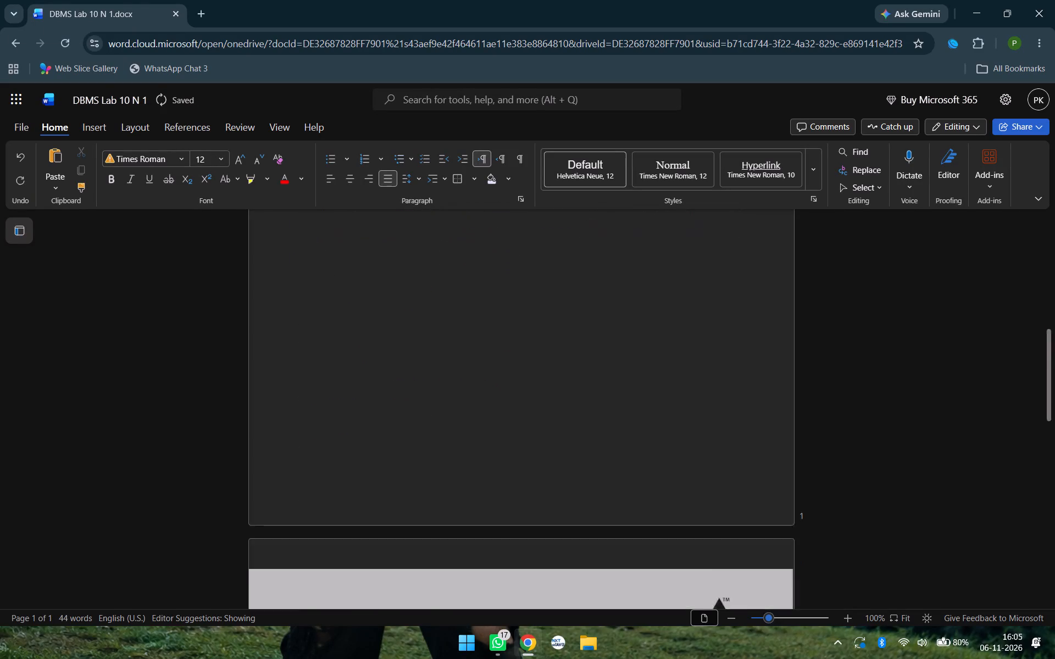
{"action": "key", "text": "shift+Return"}
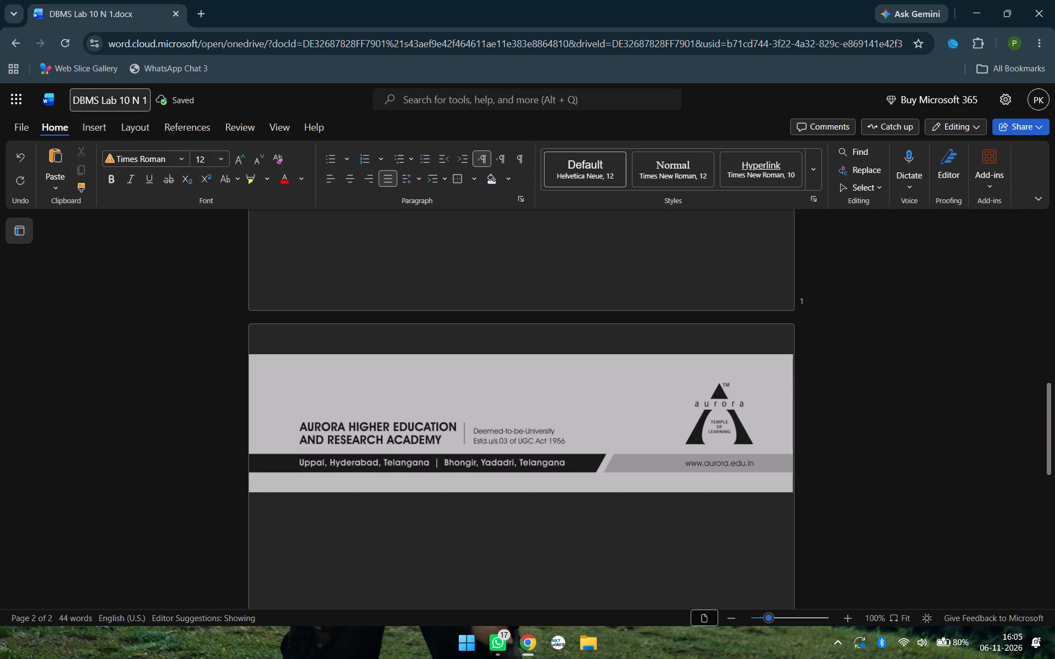
Rename the document as BDF_LAB3.
{"action": "left_click", "coordinate": [142, 105]}
{"action": "key", "text": "BackSpace"}
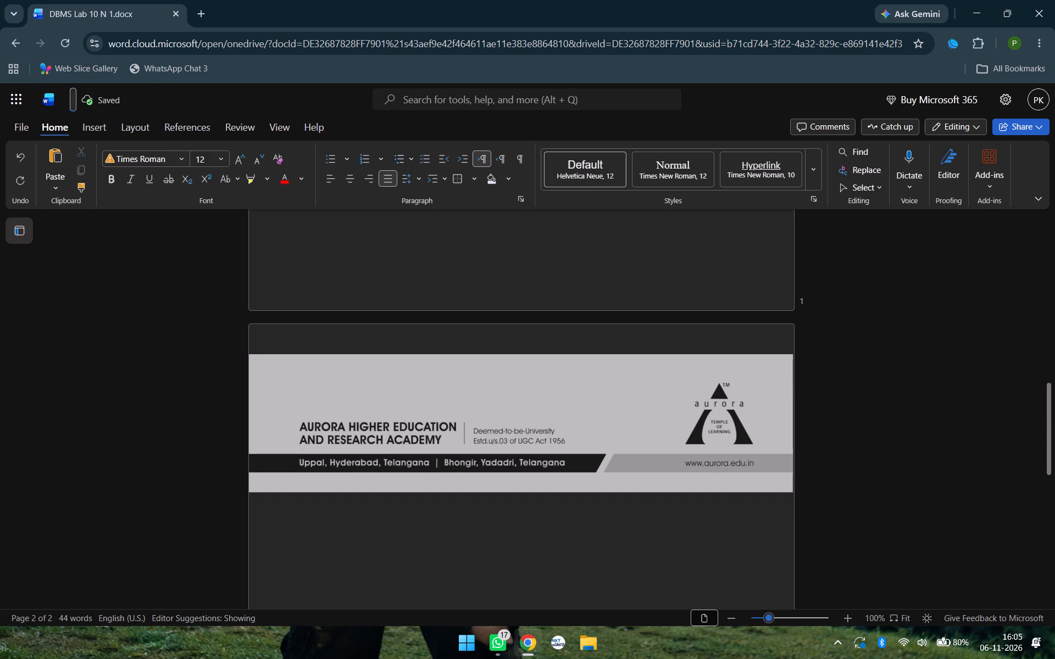
{"action": "type", "text": "BDF"}
{"action": "type", "text": "_LAB3"}
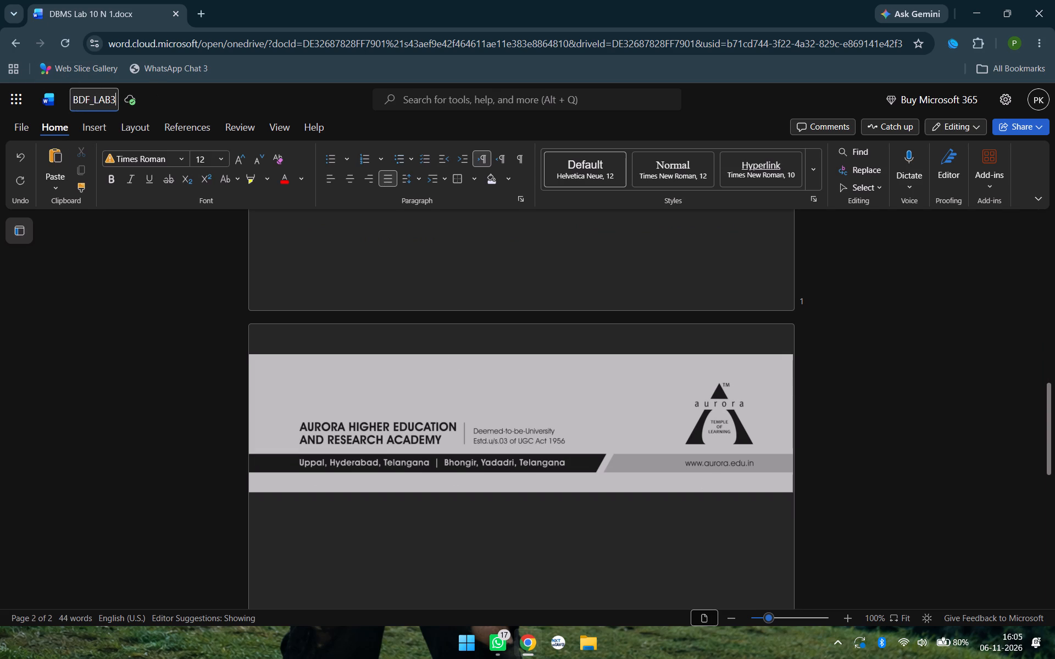
{"action": "left_click", "coordinate": [304, 517]}
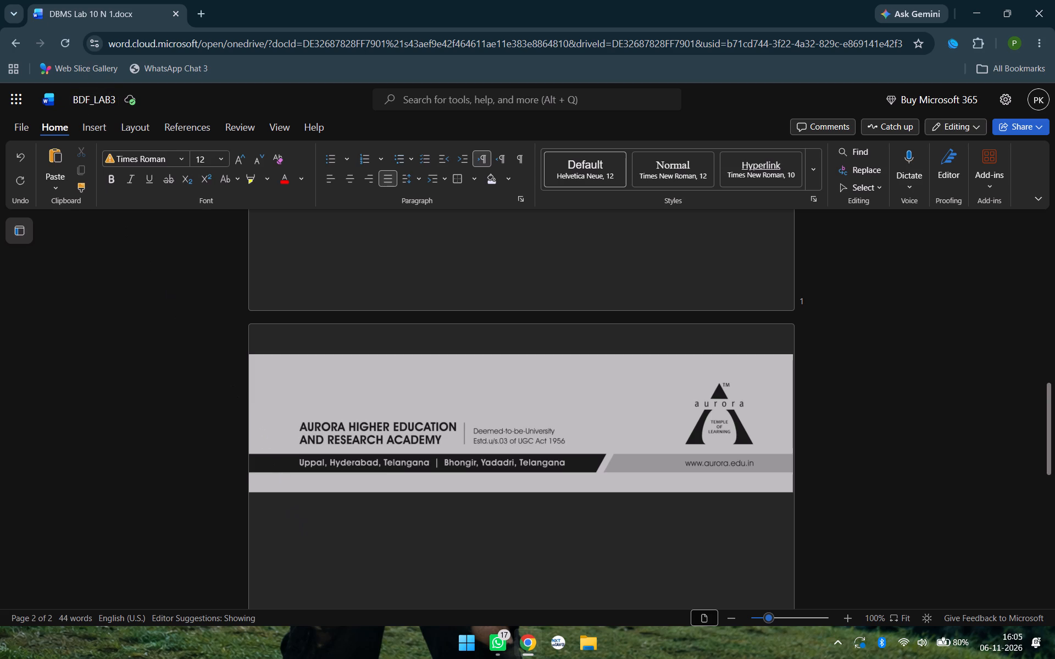
Insert the get-all-books picture from the device's Downloads > lab-03 > screenshots folder on page 2.
{"action": "left_click", "coordinate": [95, 121]}
{"action": "left_click", "coordinate": [107, 159]}
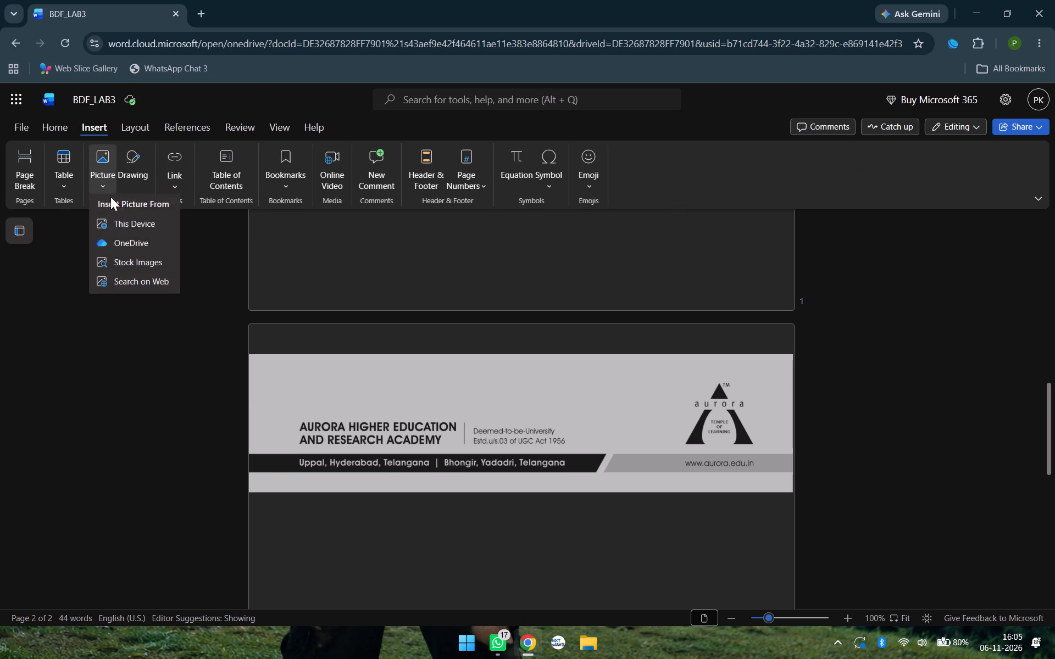
{"action": "left_click", "coordinate": [118, 219]}
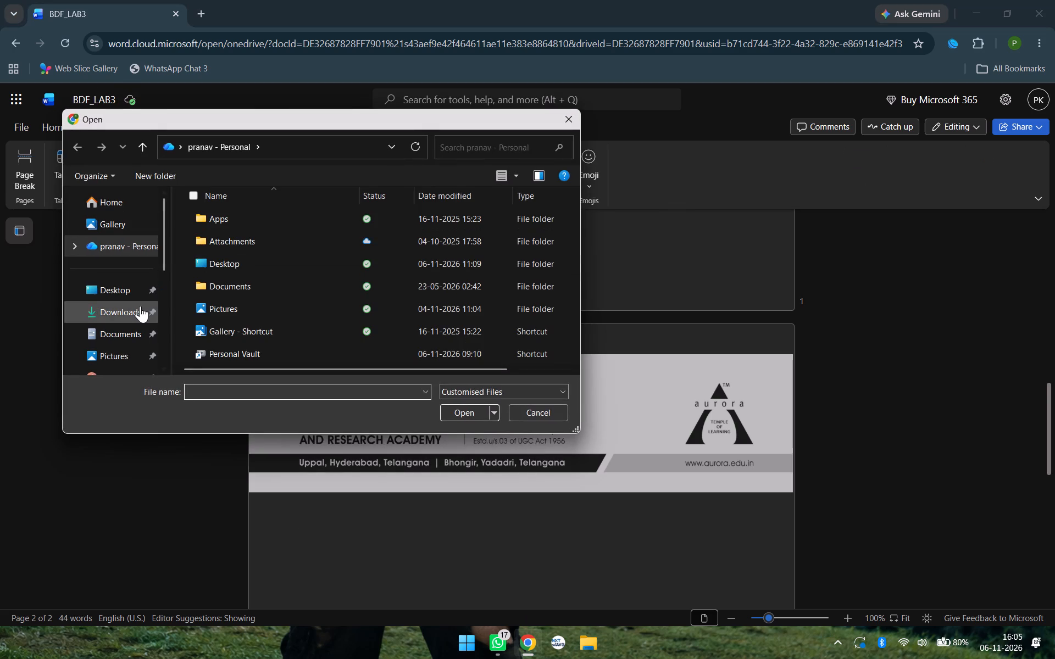
{"action": "left_click", "coordinate": [139, 308]}
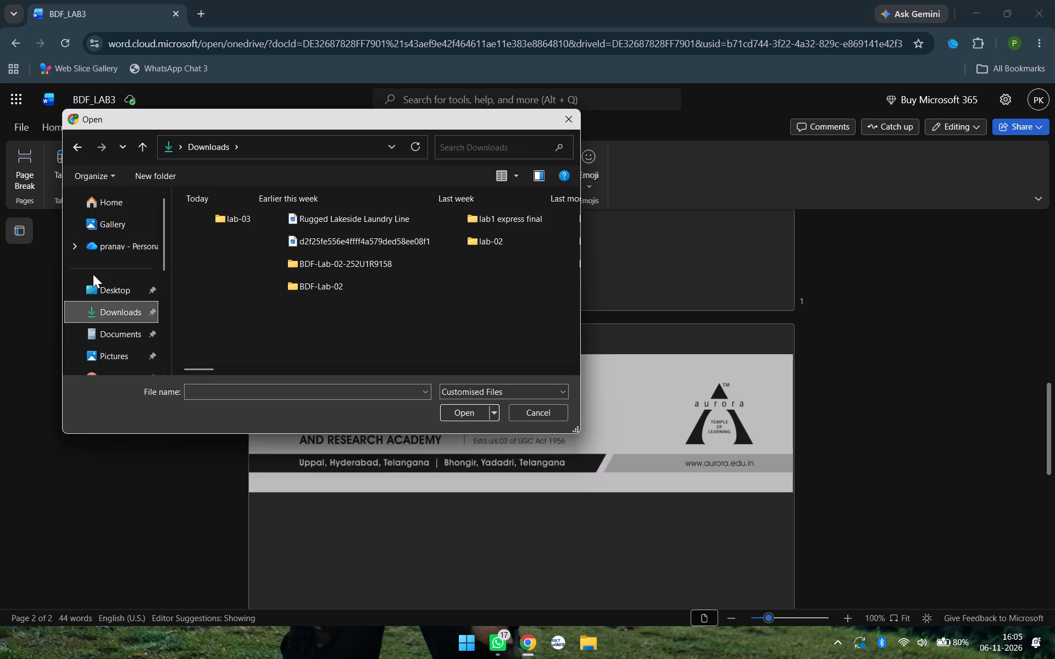
{"action": "scroll", "coordinate": [92, 276], "scroll_direction": "down", "scroll_amount": 1}
{"action": "left_click", "coordinate": [128, 311]}
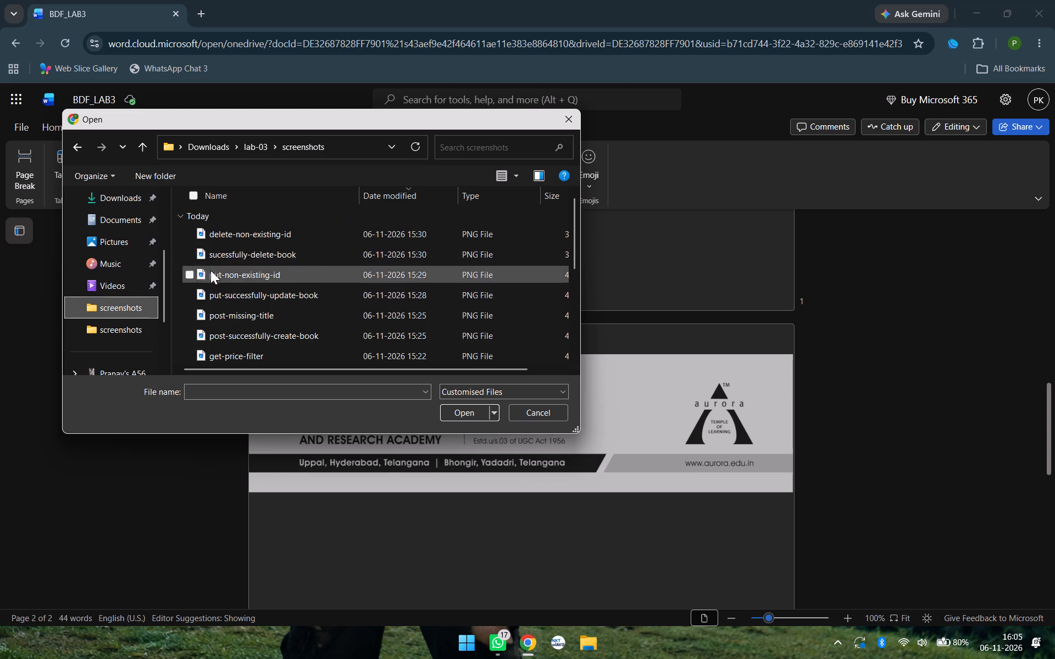
{"action": "scroll", "coordinate": [235, 242], "scroll_direction": "down", "scroll_amount": 7}
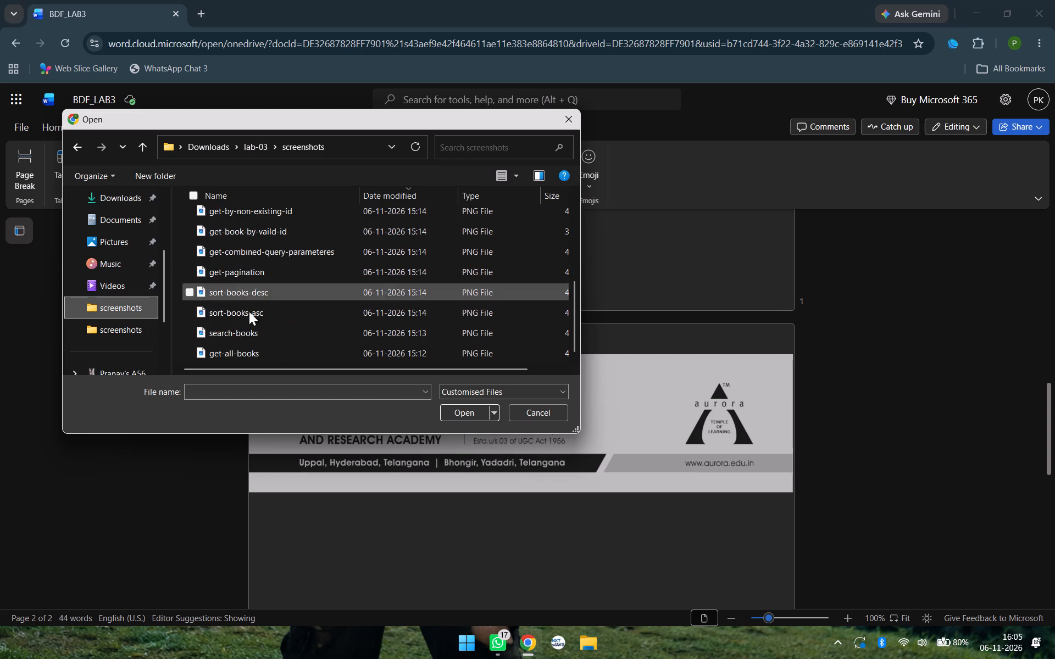
{"action": "left_click", "coordinate": [254, 351]}
{"action": "left_click", "coordinate": [469, 417]}
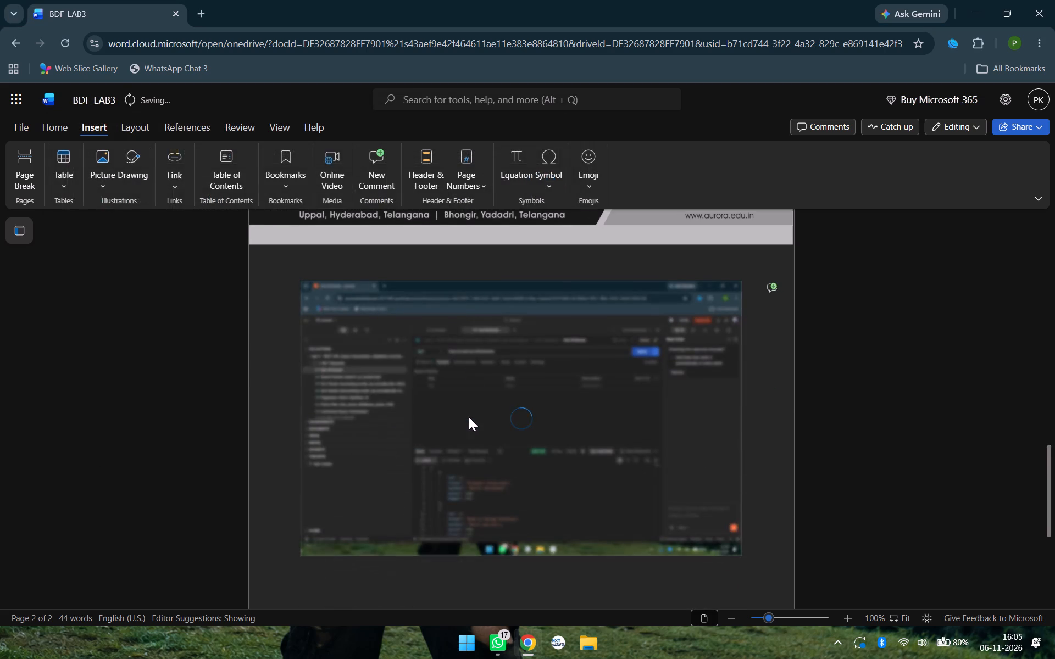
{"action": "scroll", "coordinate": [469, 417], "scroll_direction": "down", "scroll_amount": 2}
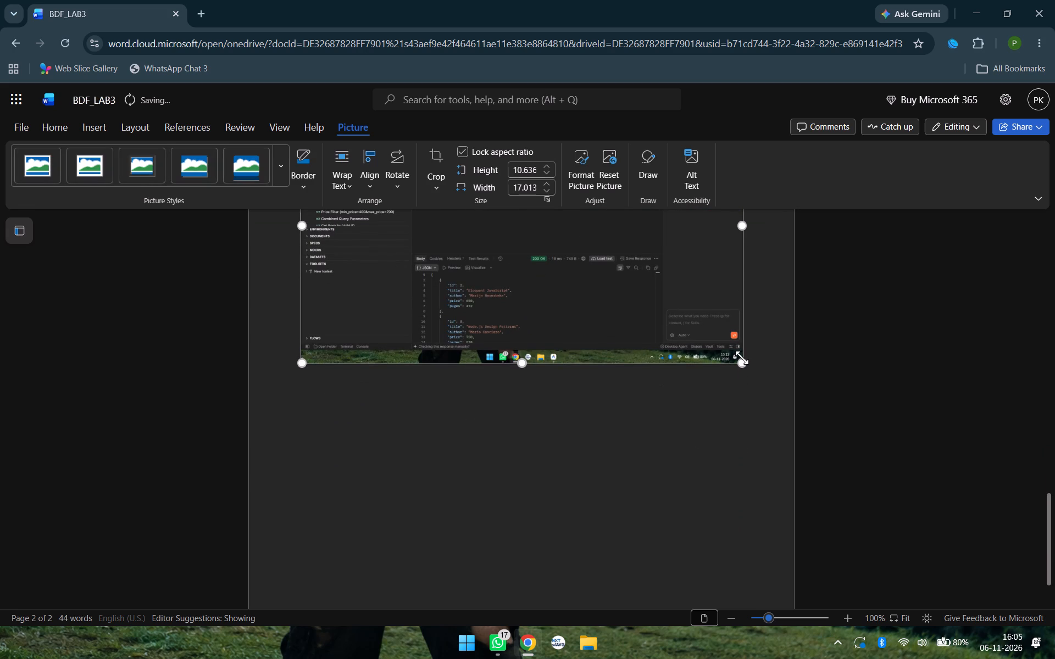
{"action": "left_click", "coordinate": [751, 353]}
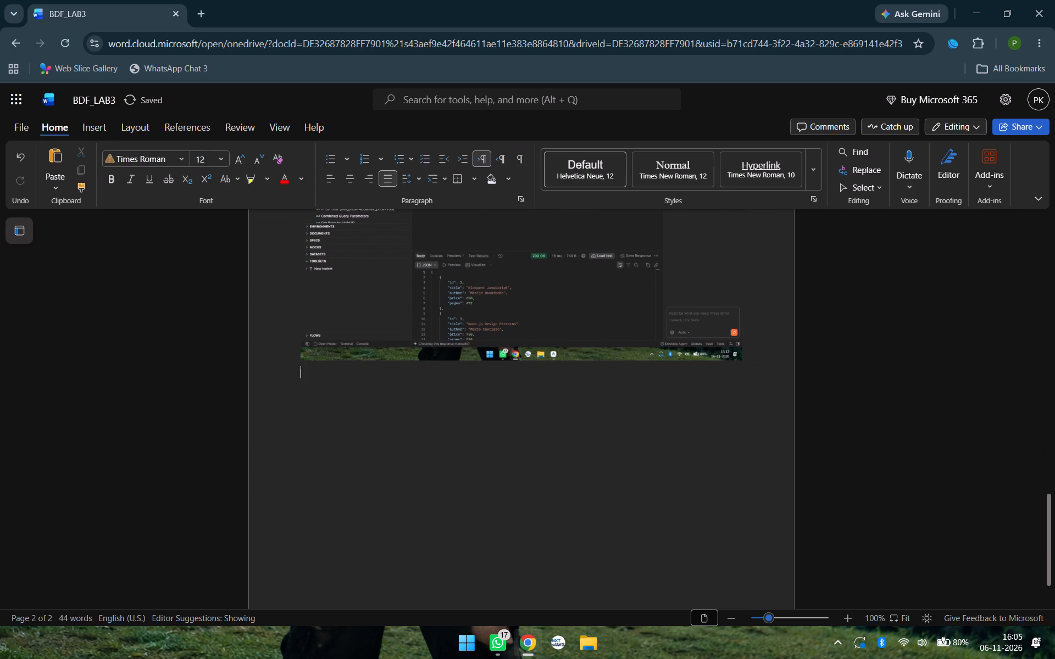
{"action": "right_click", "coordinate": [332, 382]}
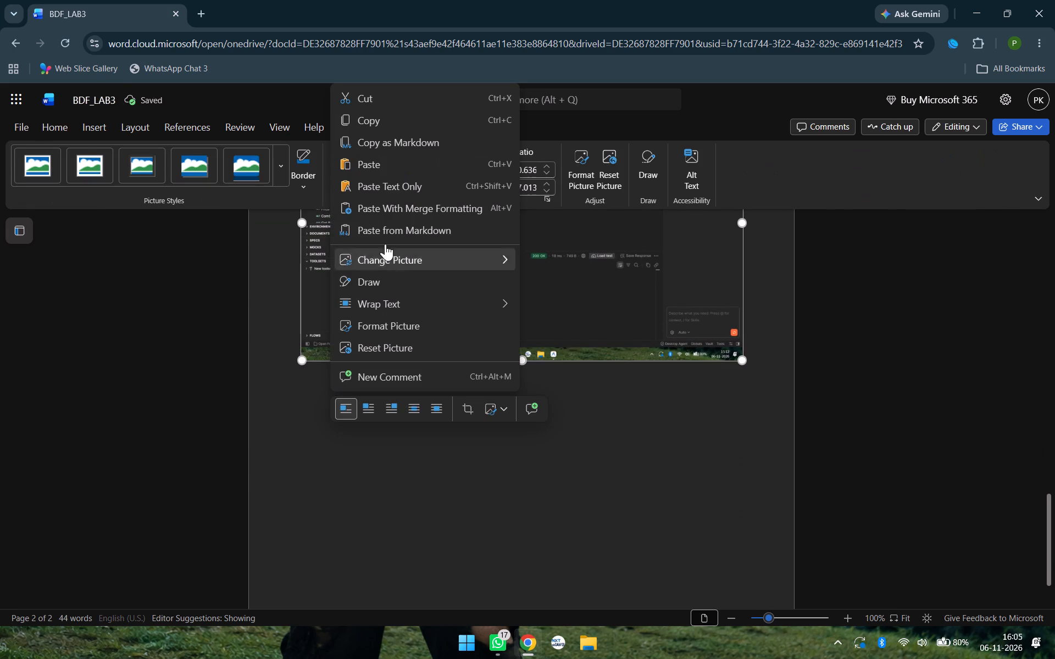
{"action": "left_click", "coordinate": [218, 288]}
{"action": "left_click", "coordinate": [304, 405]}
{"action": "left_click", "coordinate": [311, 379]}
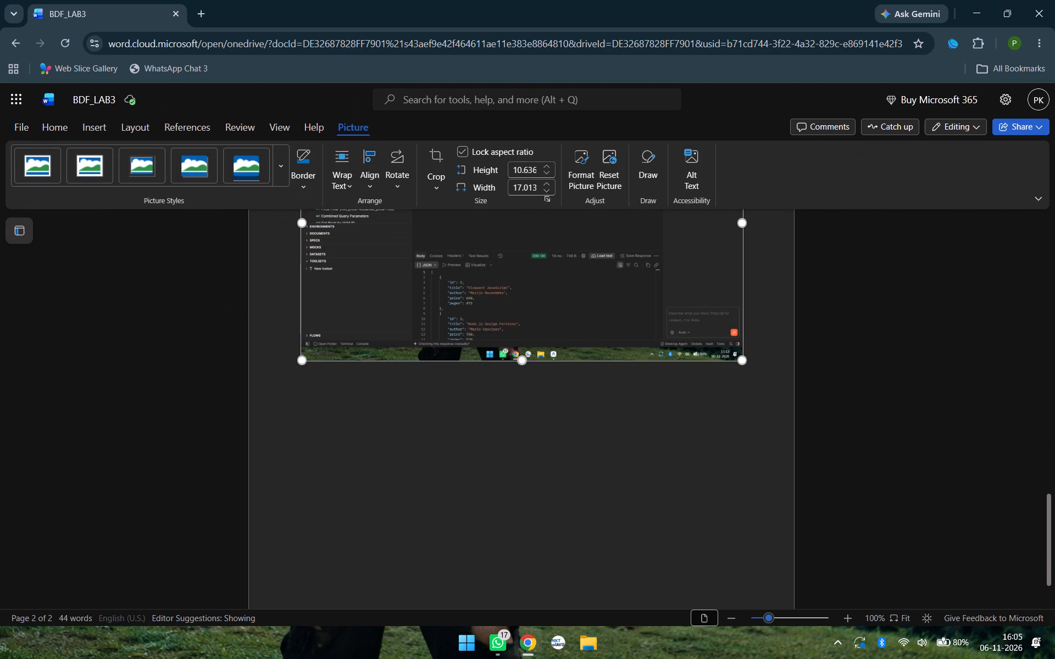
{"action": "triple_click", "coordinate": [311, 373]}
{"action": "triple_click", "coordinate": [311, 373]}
Insert the search-books picture from the lab-03 screenshots folder after the get-all-books picture.
{"action": "left_click_drag", "start_coordinate": [741, 349], "coordinate": [750, 355]}
{"action": "left_click", "coordinate": [750, 355]}
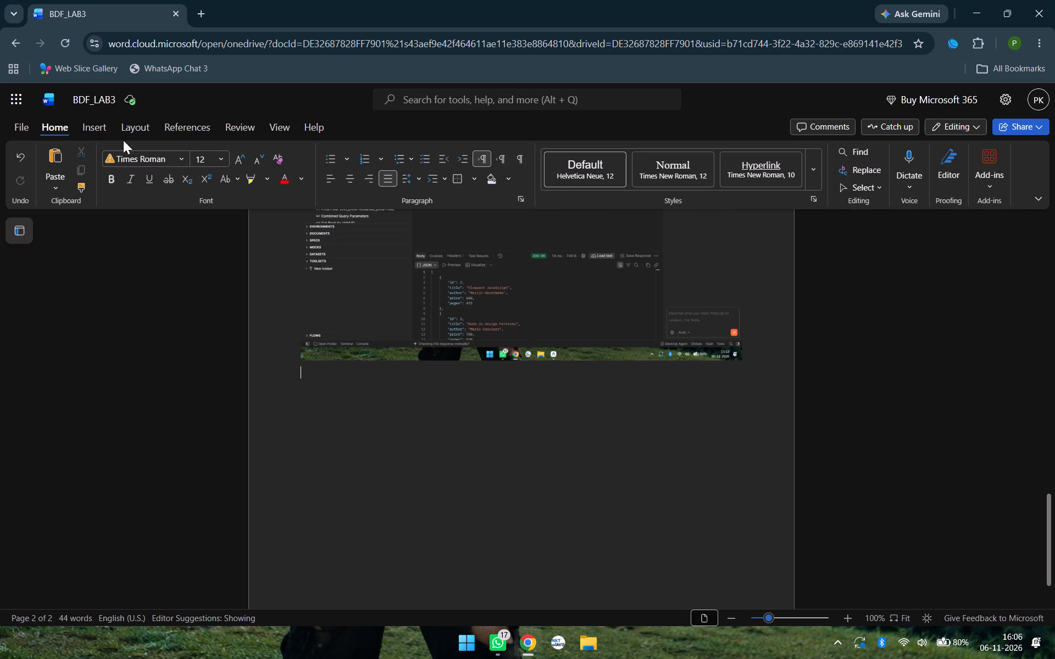
{"action": "left_click", "coordinate": [95, 133]}
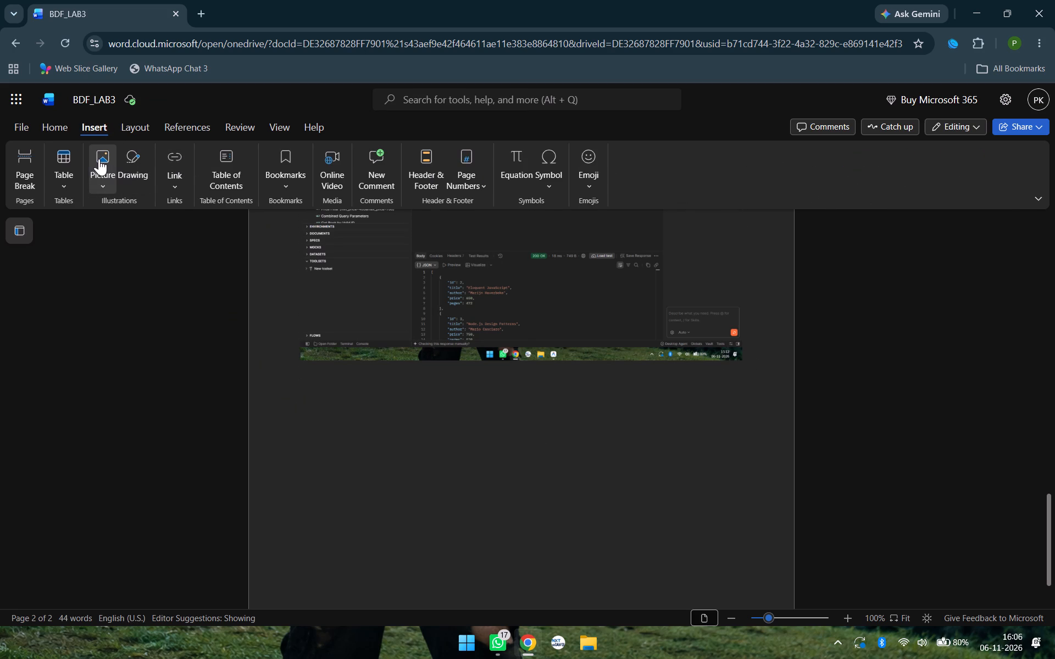
{"action": "left_click", "coordinate": [99, 159]}
{"action": "left_click", "coordinate": [129, 222]}
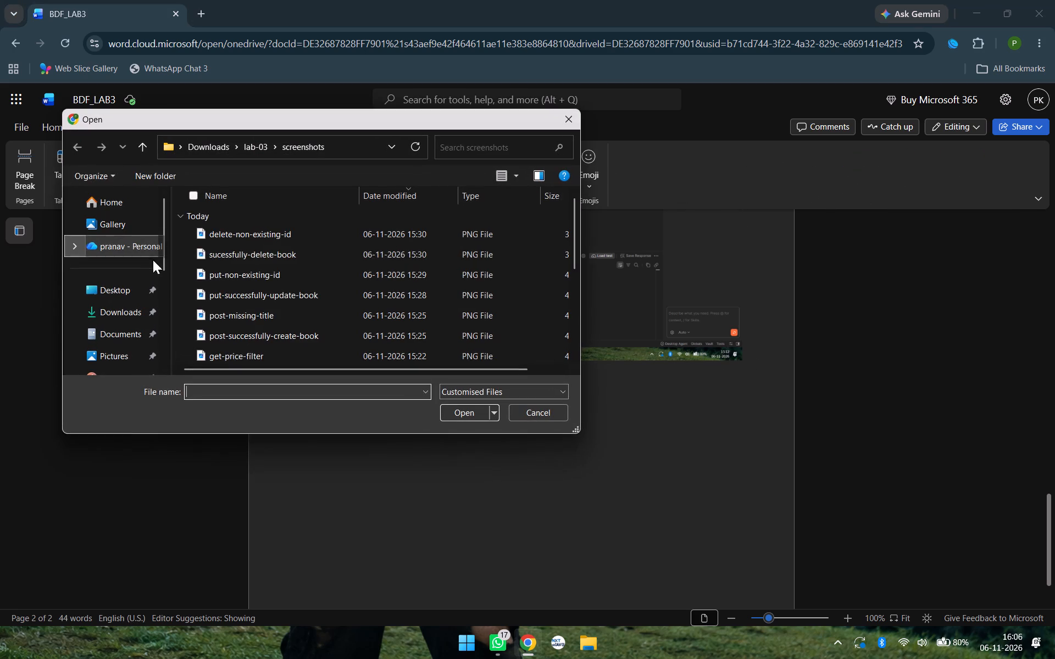
{"action": "scroll", "coordinate": [215, 267], "scroll_direction": "down", "scroll_amount": 9}
{"action": "left_click", "coordinate": [225, 331]}
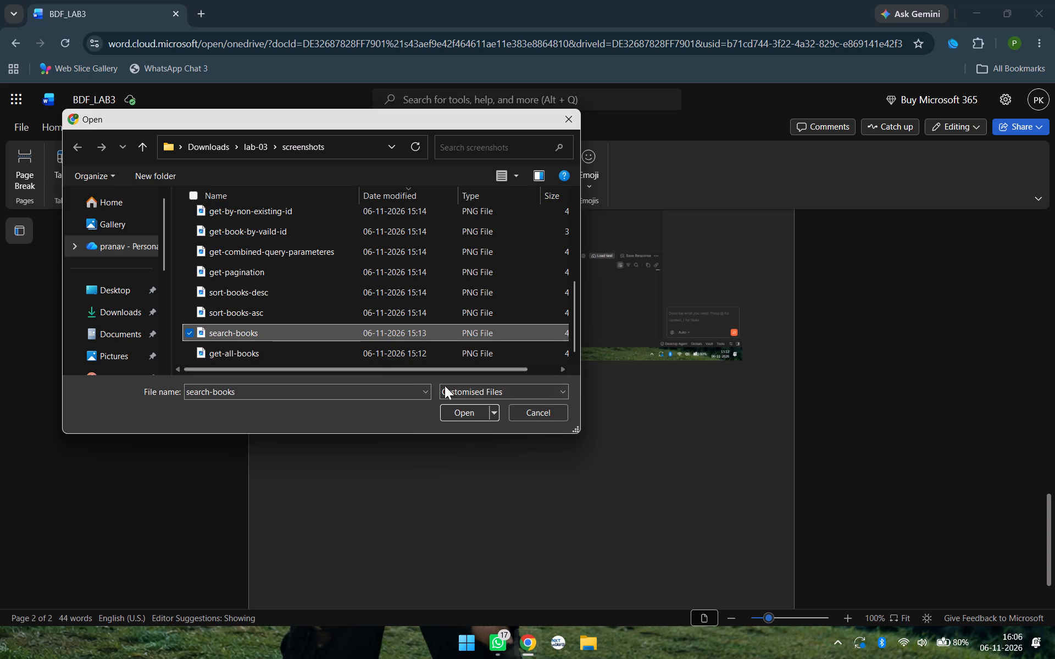
{"action": "left_click", "coordinate": [451, 405]}
Insert the sort-books-asc picture from the lab-03 screenshots folder after the search-books picture.
{"action": "scroll", "coordinate": [475, 436], "scroll_direction": "down", "scroll_amount": 1}
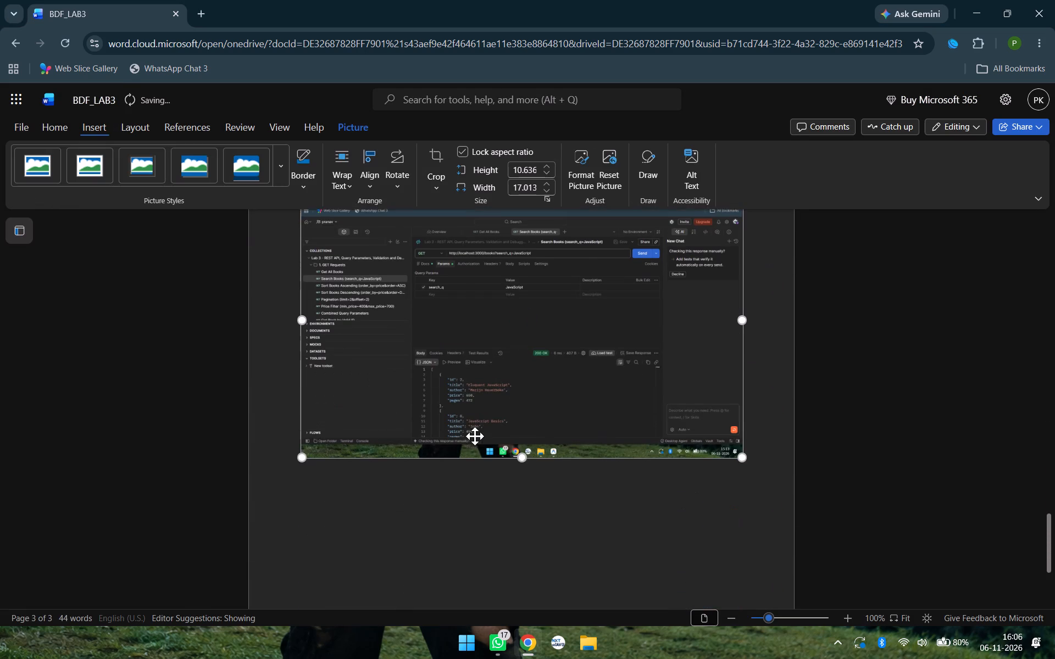
{"action": "left_click", "coordinate": [374, 467]}
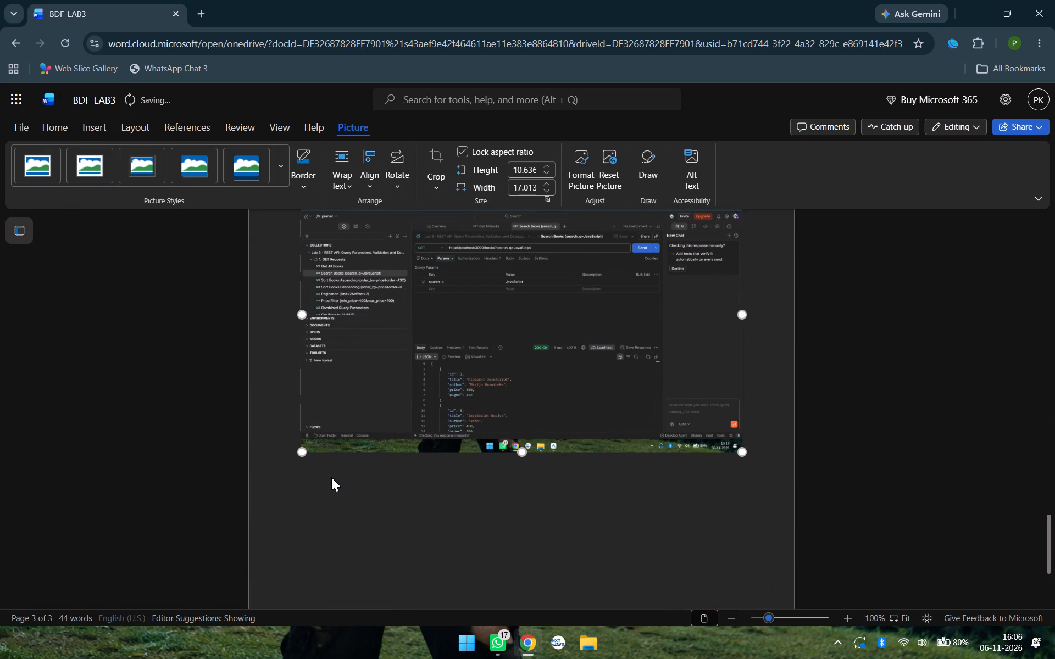
{"action": "left_click", "coordinate": [331, 477]}
{"action": "left_click", "coordinate": [754, 451]}
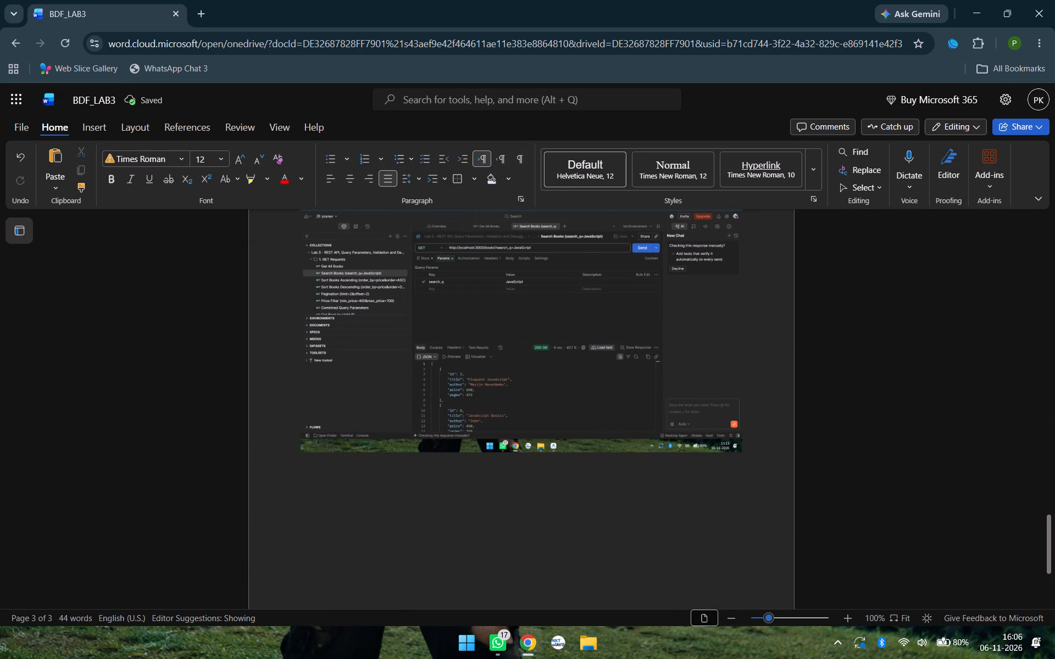
{"action": "left_click", "coordinate": [90, 131]}
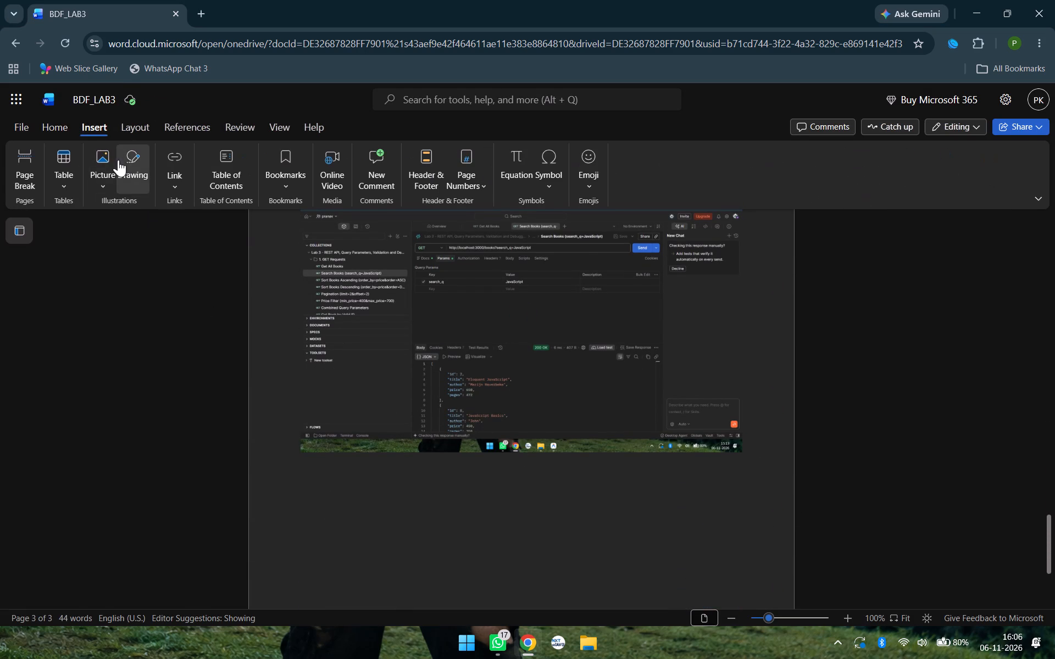
{"action": "left_click", "coordinate": [104, 160]}
{"action": "left_click", "coordinate": [127, 227]}
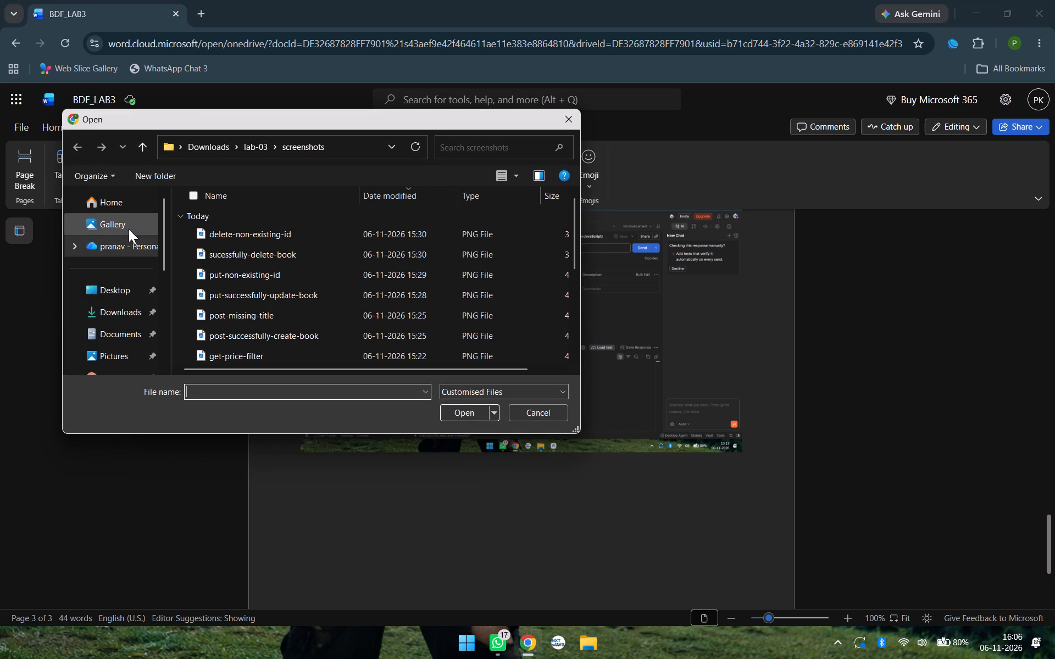
{"action": "scroll", "coordinate": [275, 295], "scroll_direction": "down", "scroll_amount": 6}
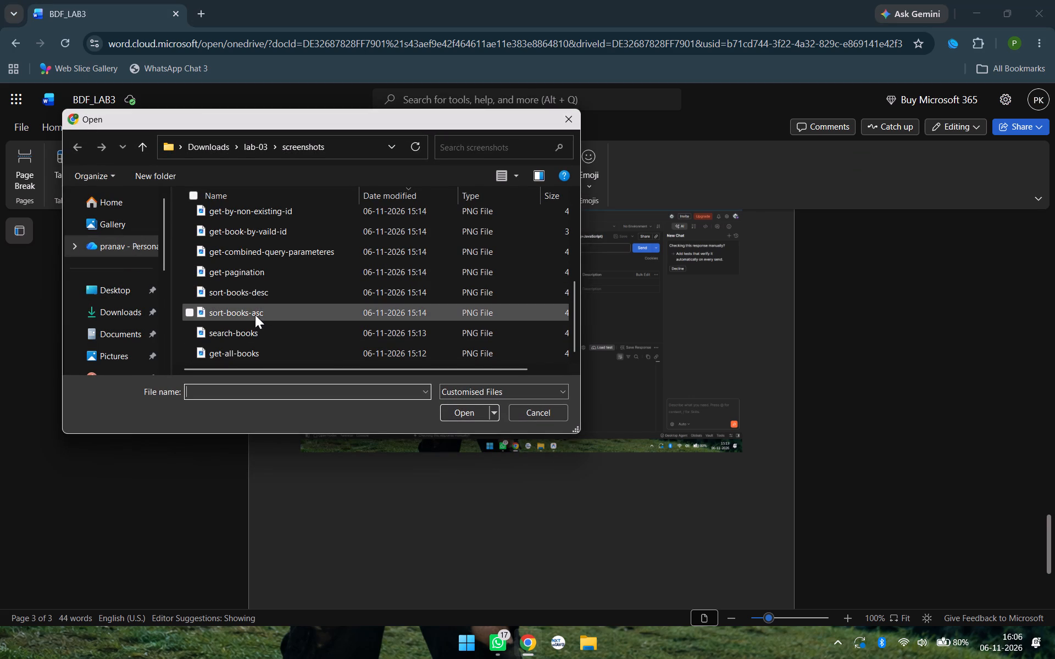
{"action": "left_click", "coordinate": [255, 315]}
{"action": "left_click", "coordinate": [452, 407]}
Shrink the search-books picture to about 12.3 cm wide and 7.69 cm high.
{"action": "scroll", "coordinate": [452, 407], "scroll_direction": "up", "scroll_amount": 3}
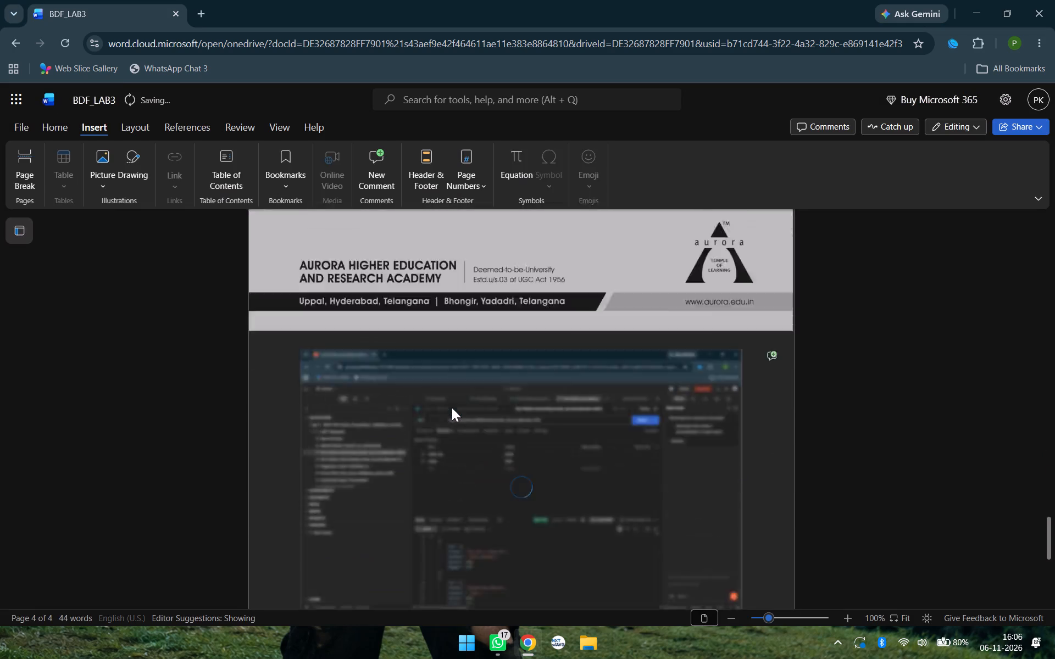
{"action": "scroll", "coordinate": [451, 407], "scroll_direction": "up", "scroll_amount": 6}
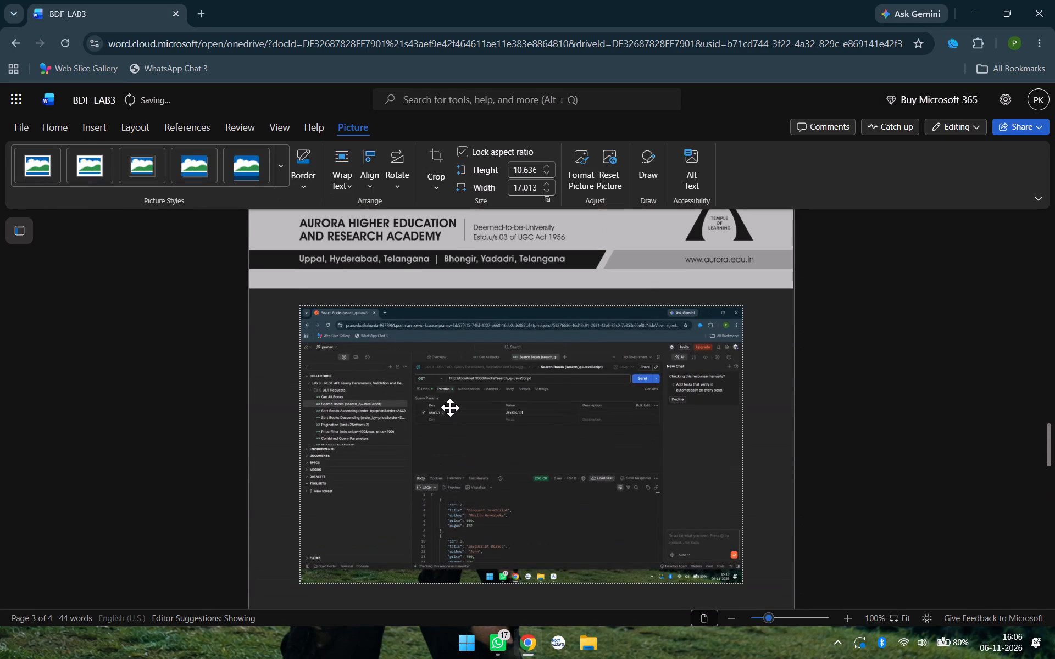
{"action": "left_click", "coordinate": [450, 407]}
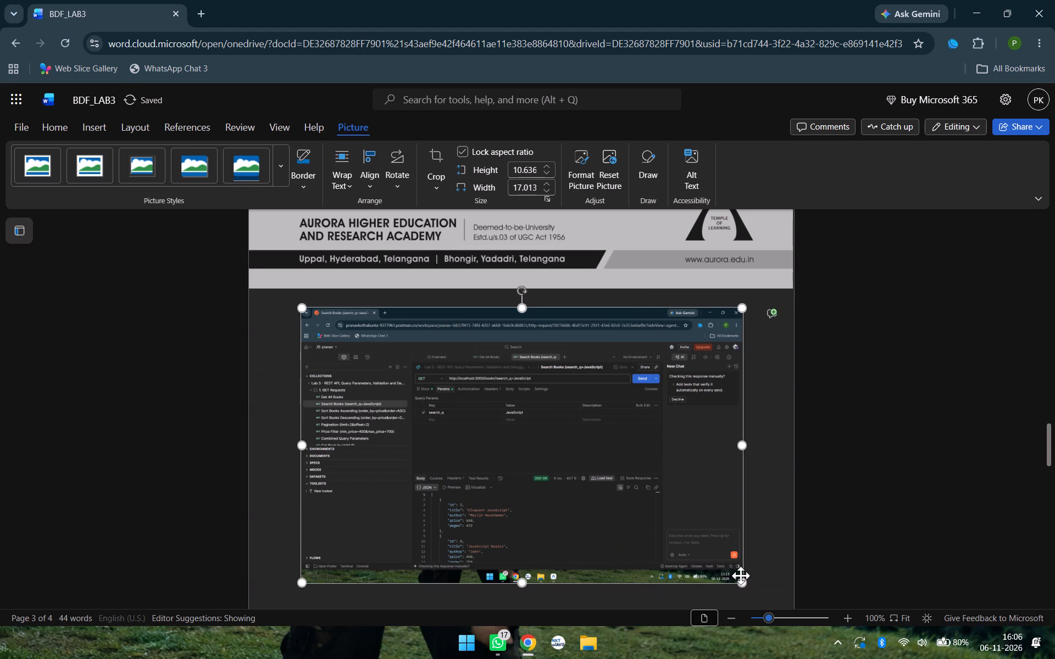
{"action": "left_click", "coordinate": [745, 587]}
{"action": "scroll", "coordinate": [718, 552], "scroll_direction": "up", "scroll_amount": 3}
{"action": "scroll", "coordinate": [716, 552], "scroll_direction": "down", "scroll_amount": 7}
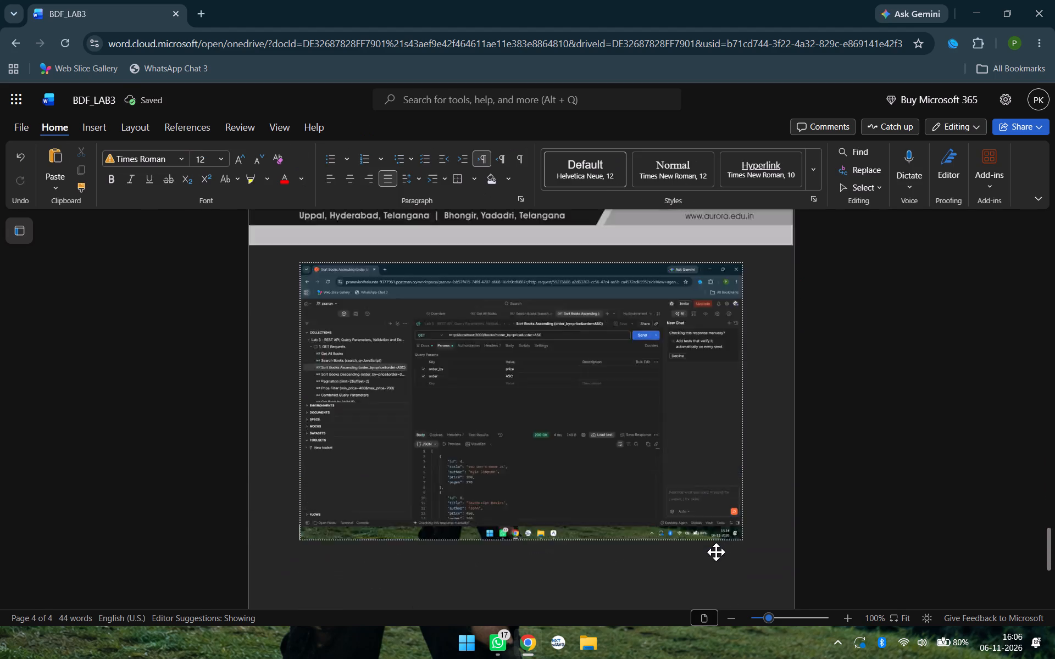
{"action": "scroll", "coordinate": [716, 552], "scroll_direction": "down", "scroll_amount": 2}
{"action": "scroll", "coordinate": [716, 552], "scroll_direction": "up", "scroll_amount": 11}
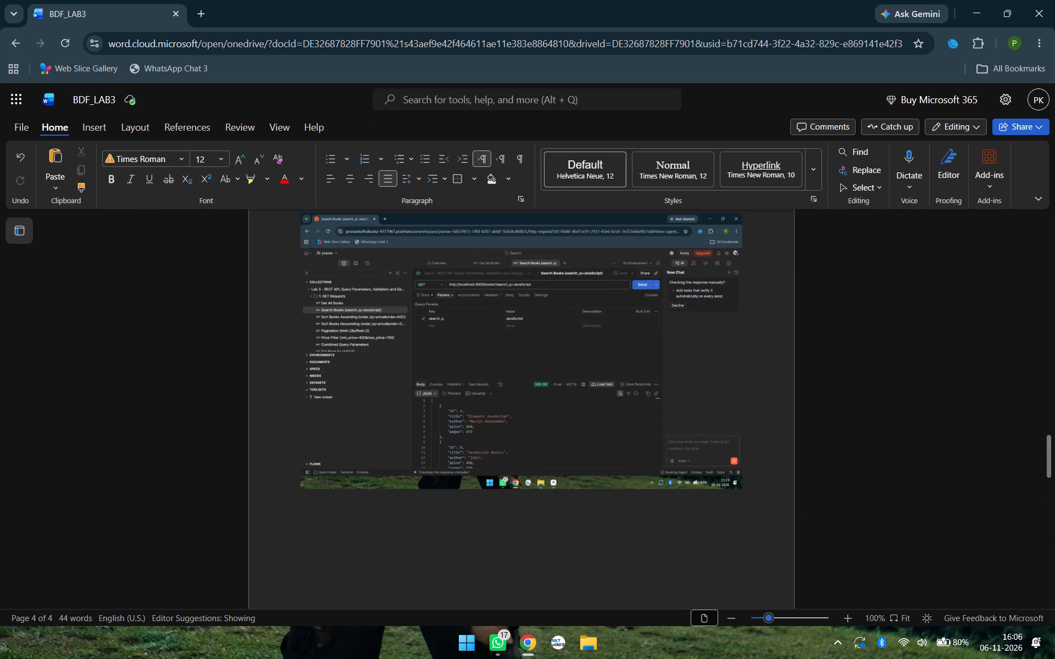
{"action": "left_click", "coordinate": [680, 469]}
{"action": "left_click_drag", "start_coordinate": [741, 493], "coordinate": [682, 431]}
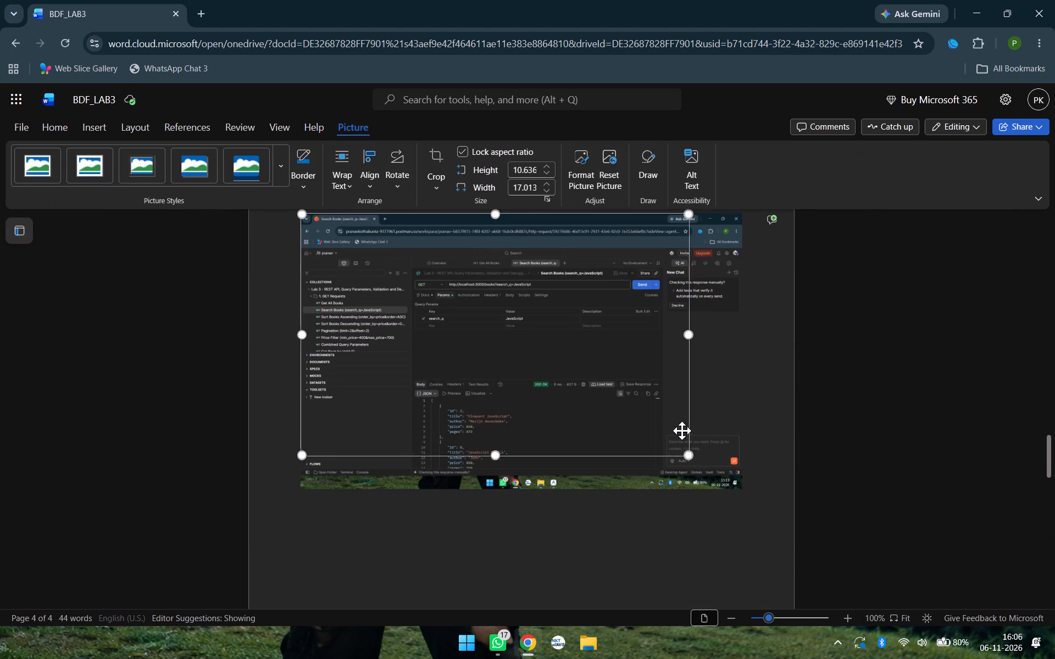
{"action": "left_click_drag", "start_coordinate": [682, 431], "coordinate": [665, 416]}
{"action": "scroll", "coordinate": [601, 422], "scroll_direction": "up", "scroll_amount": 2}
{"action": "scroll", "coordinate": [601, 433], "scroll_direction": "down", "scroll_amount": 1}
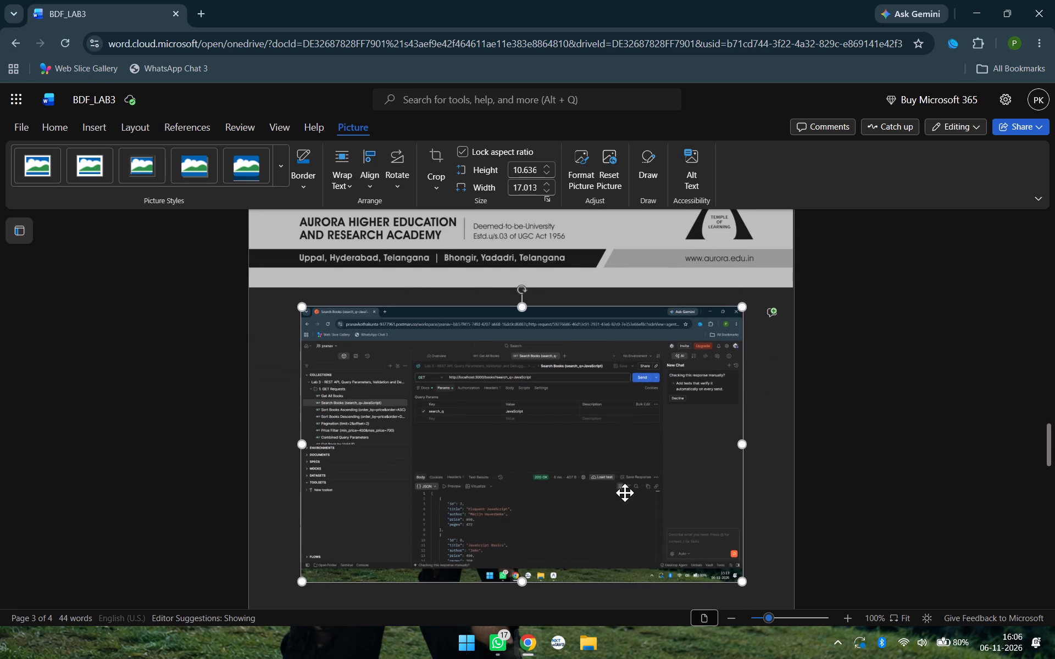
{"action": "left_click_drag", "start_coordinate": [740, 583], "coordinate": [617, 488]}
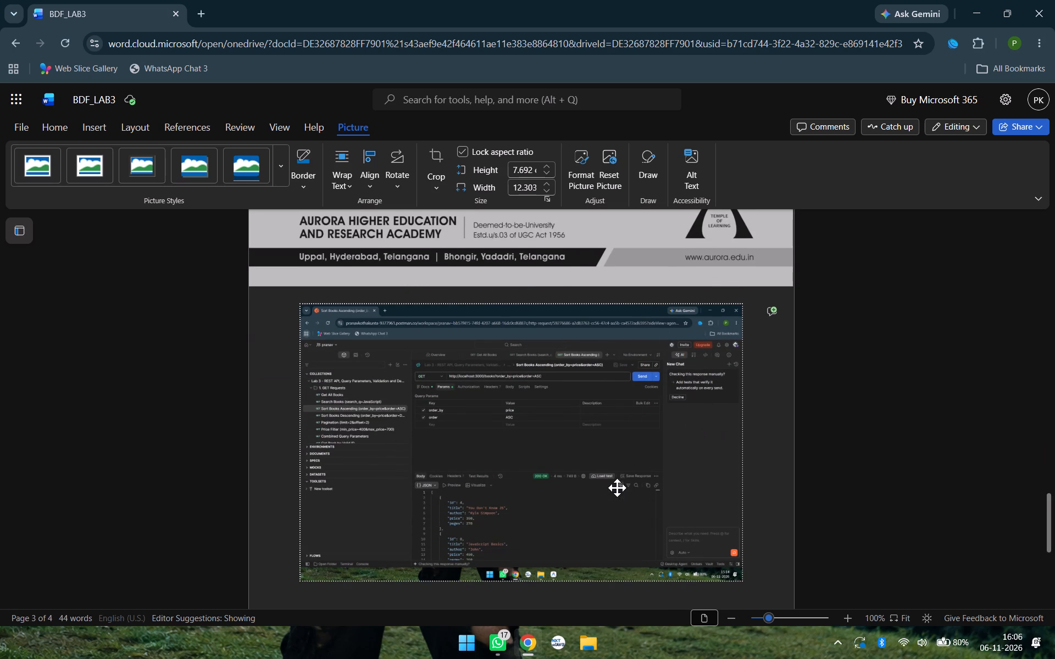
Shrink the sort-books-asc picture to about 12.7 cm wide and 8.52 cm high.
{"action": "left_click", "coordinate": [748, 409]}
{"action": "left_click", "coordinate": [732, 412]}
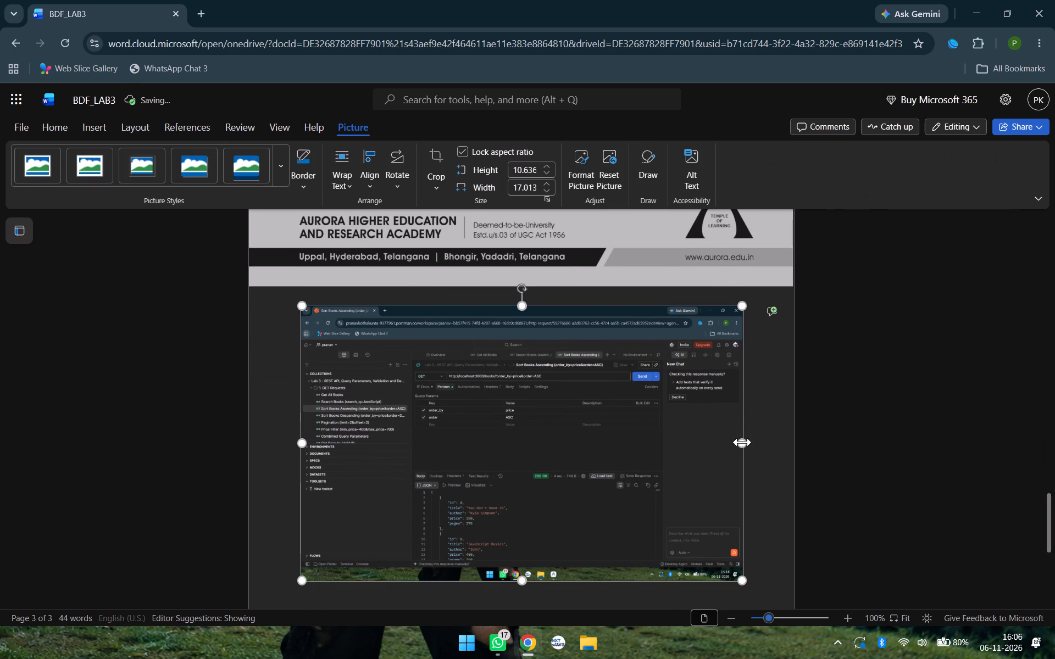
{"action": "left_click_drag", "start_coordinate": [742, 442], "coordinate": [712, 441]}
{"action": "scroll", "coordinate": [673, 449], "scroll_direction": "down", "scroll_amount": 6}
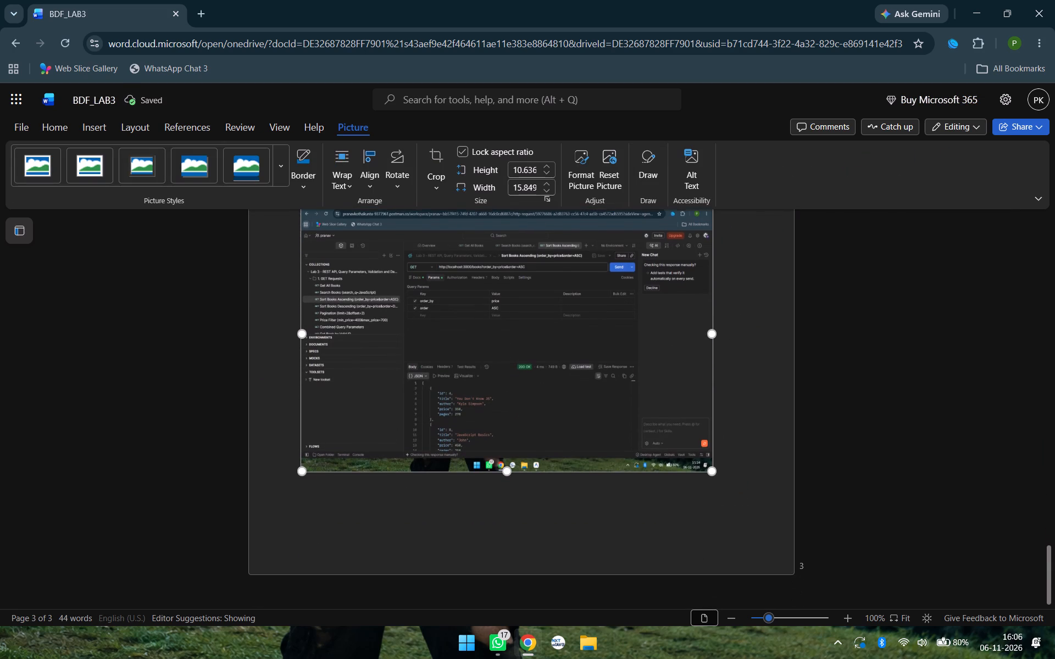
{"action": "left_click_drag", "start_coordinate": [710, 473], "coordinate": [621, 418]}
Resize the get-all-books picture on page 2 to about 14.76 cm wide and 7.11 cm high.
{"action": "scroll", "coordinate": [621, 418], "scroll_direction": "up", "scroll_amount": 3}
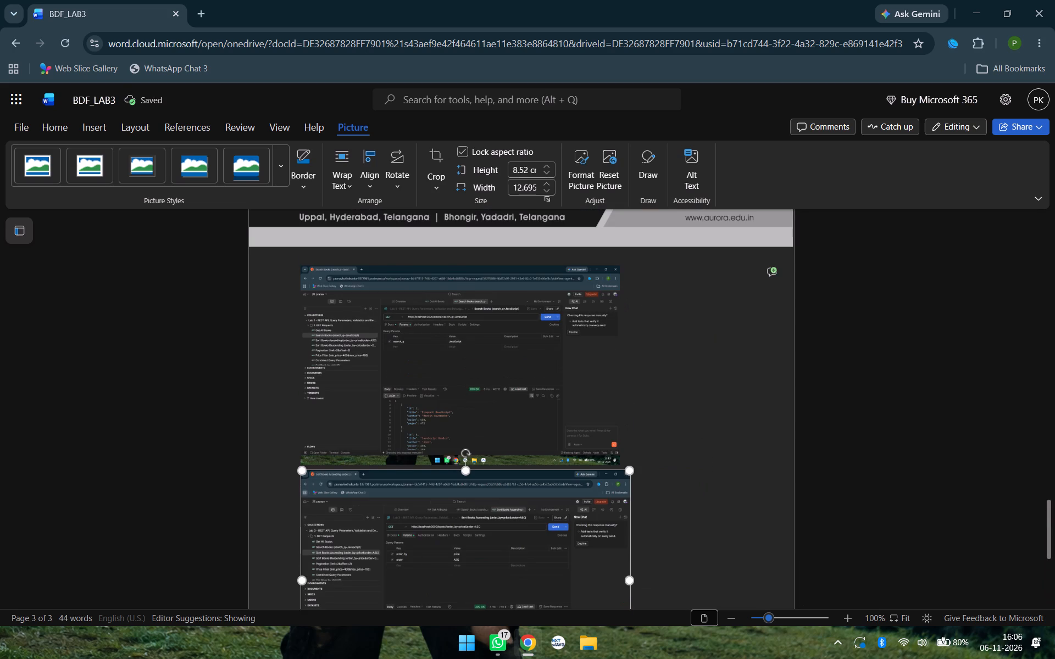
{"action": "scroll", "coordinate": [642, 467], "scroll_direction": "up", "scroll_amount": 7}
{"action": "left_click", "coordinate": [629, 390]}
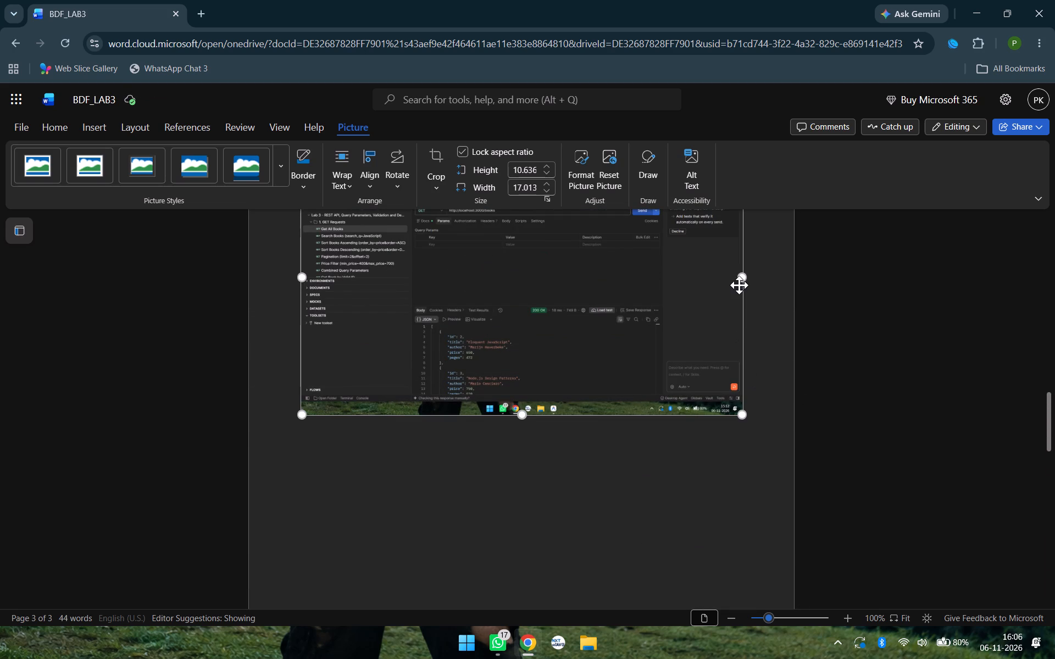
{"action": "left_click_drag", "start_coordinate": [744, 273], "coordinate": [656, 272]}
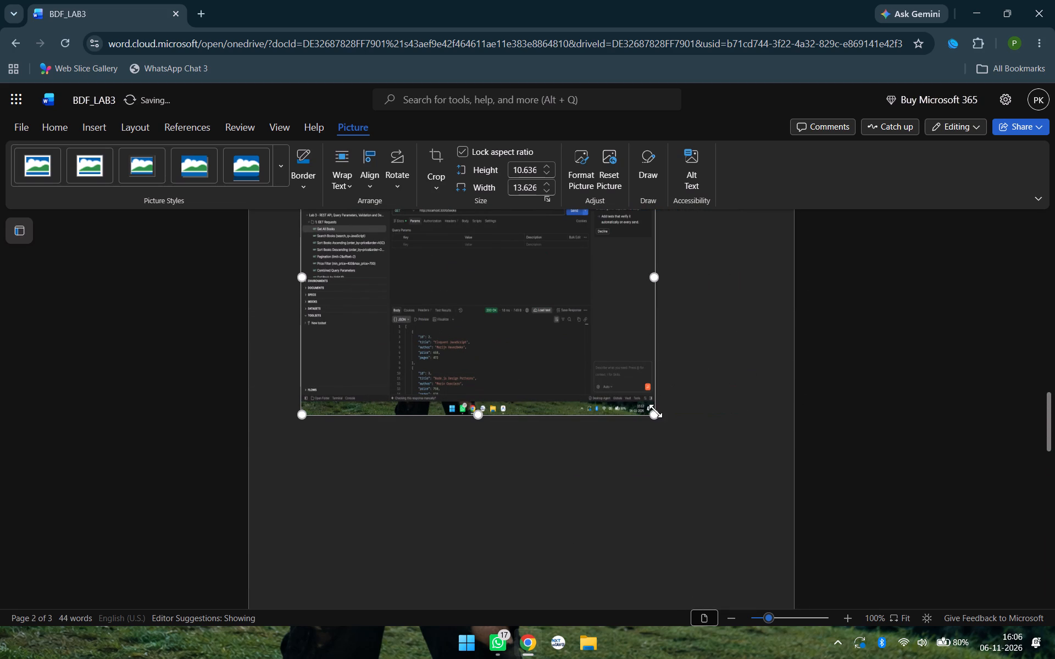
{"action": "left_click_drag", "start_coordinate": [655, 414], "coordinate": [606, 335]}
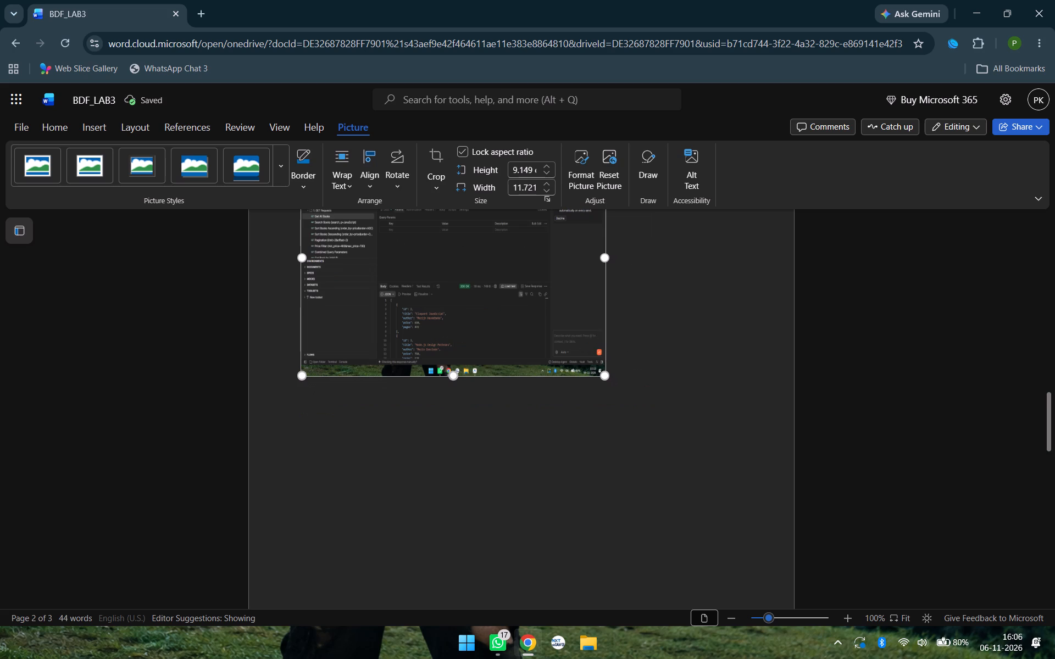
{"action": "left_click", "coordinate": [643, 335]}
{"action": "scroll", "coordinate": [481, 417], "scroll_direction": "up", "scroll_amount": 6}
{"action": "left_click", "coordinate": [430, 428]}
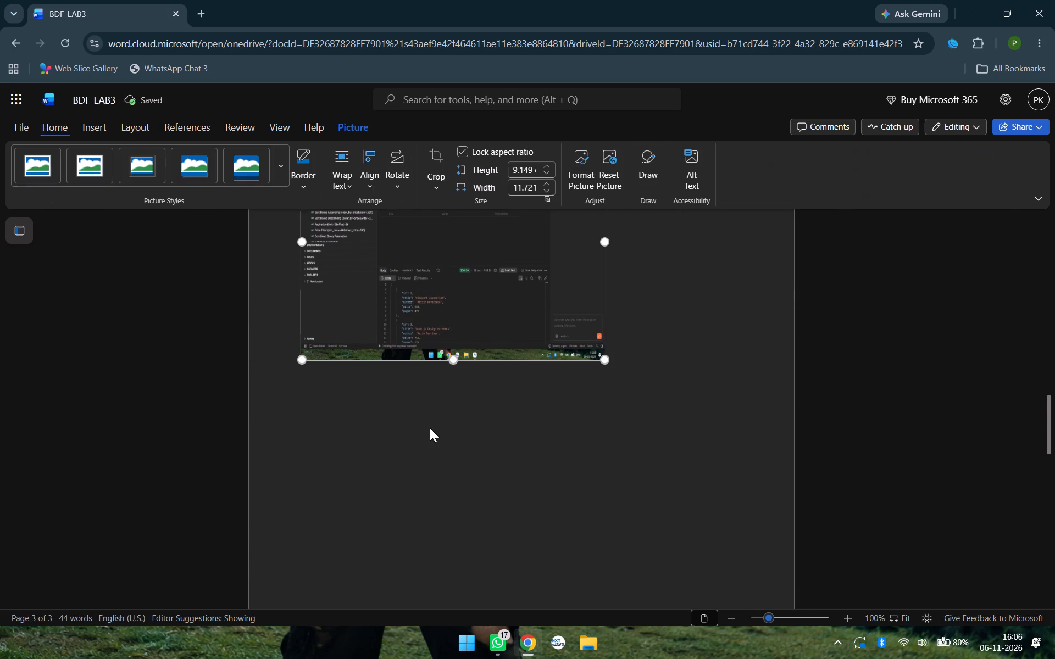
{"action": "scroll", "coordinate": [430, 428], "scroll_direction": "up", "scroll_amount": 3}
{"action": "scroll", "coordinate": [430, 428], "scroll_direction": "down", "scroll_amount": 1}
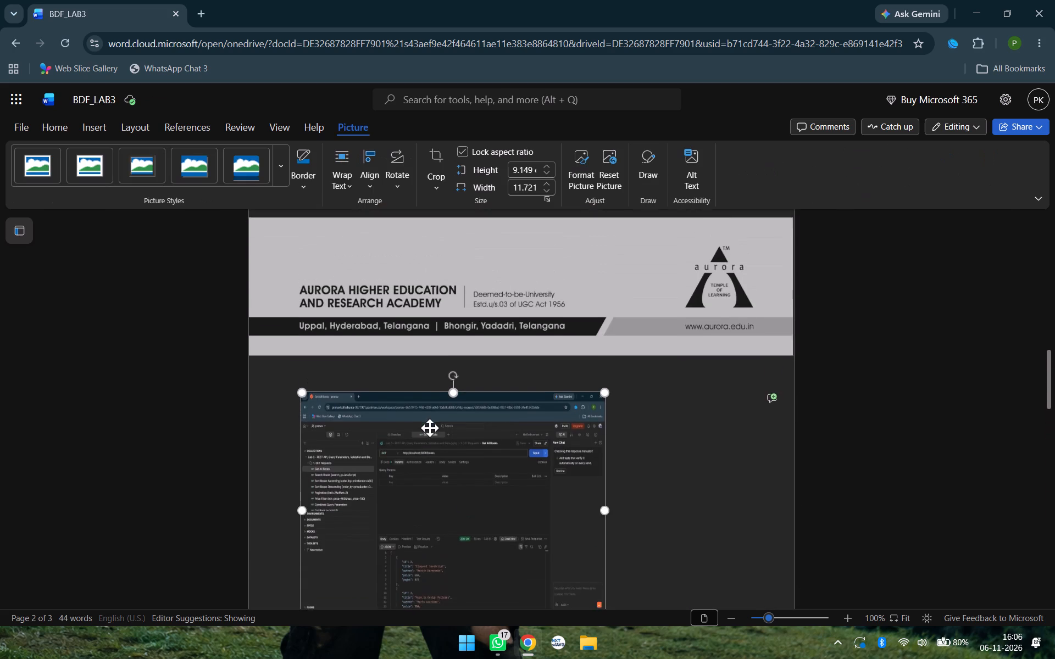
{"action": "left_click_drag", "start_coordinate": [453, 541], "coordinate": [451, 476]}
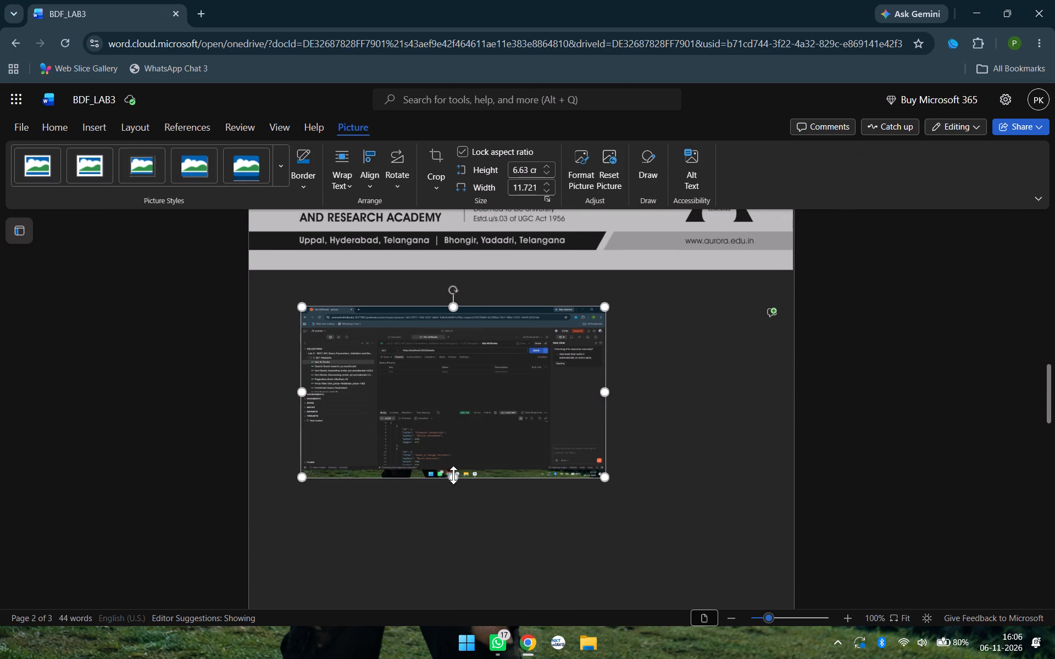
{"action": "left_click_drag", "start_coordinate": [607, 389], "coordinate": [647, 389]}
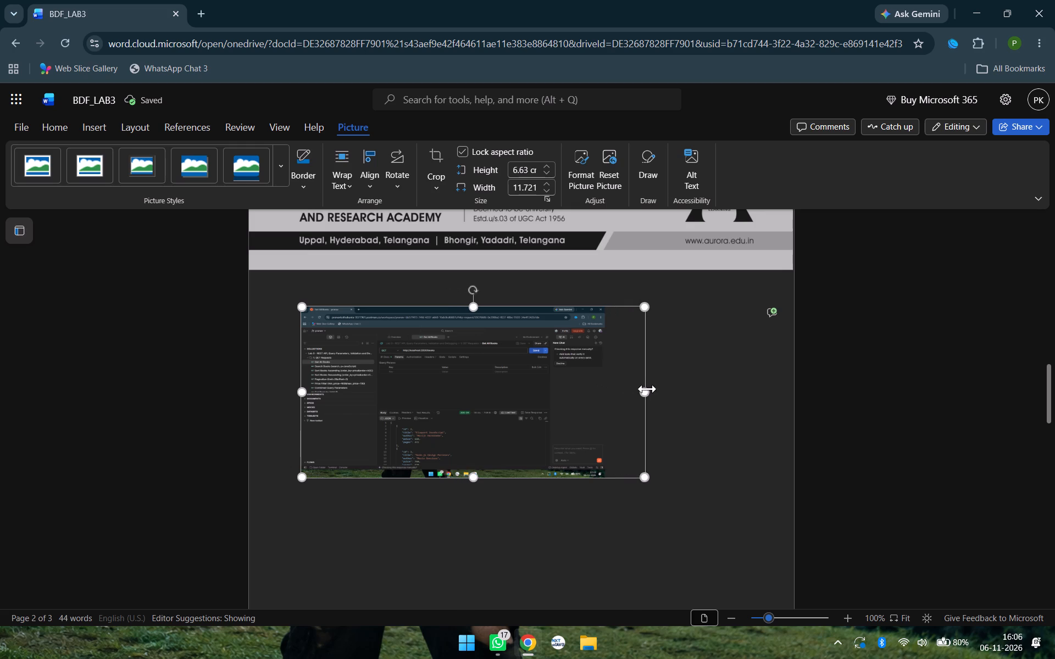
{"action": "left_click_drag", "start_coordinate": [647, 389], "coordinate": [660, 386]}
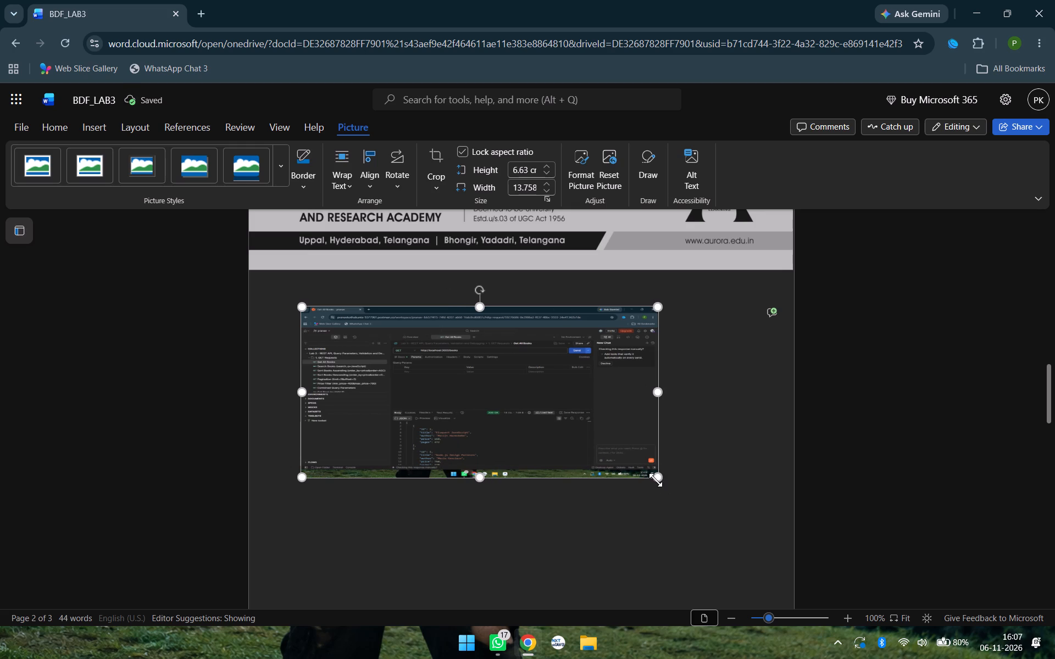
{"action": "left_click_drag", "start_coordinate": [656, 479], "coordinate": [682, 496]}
Delete the get-all-books and search-books pictures that precede the sort-books-asc picture.
{"action": "scroll", "coordinate": [635, 507], "scroll_direction": "down", "scroll_amount": 3}
{"action": "left_click", "coordinate": [451, 418]}
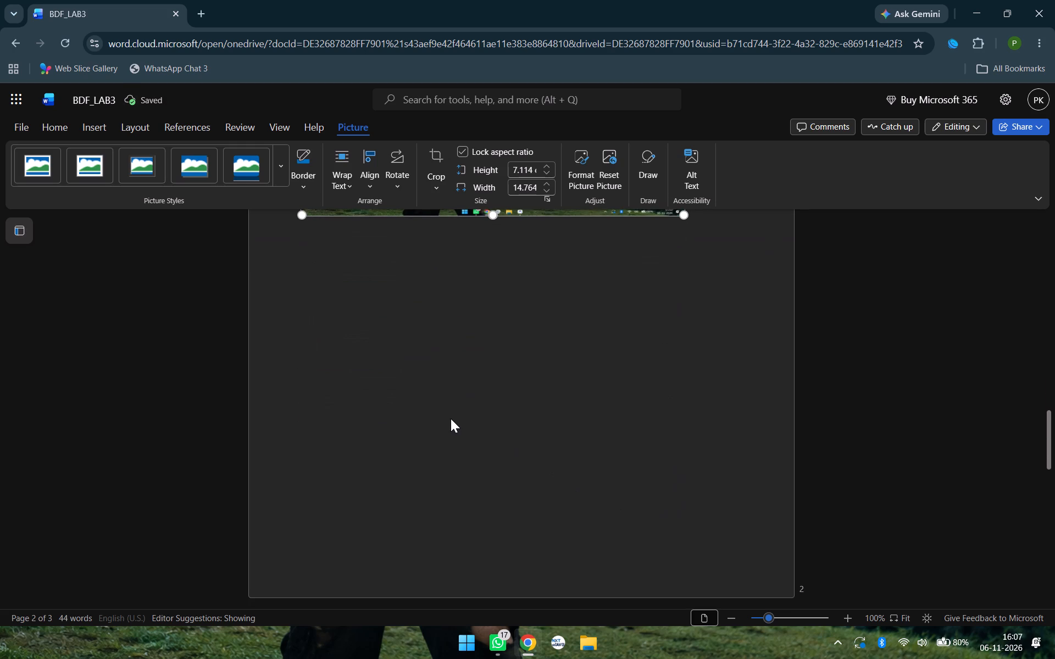
{"action": "left_click", "coordinate": [587, 288]}
{"action": "left_click", "coordinate": [706, 266]}
{"action": "scroll", "coordinate": [705, 261], "scroll_direction": "up", "scroll_amount": 1}
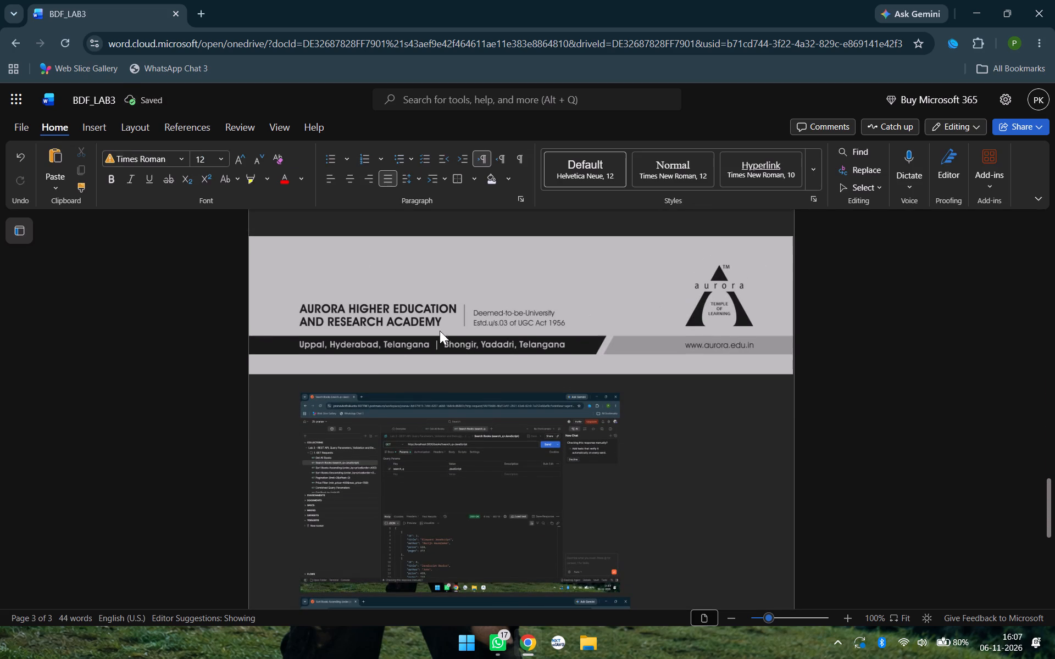
{"action": "key", "text": "Up"}
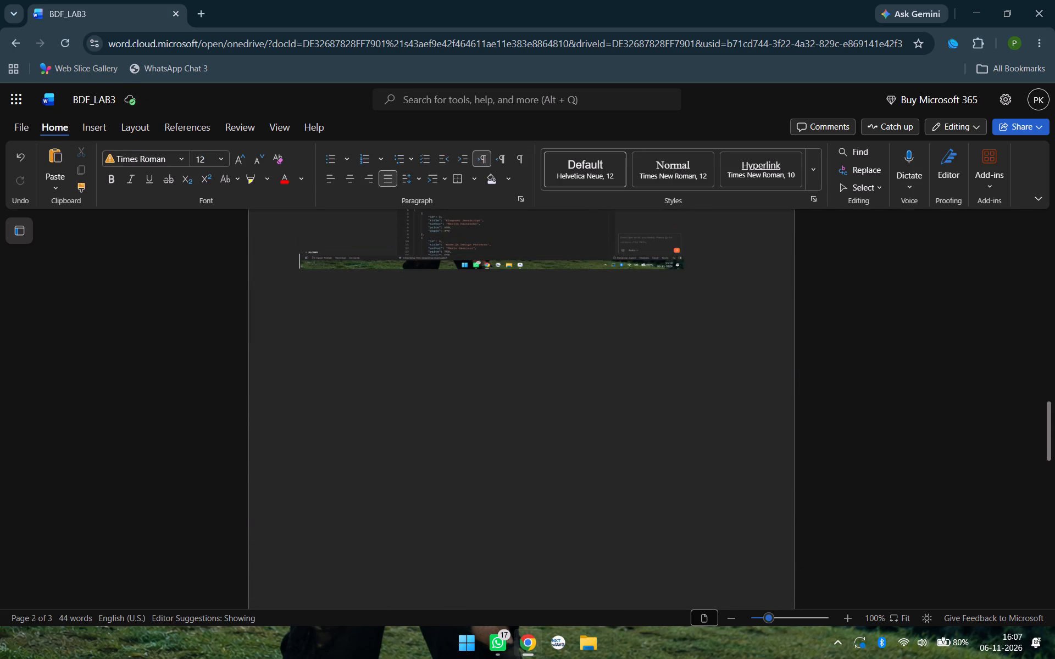
{"action": "key", "text": "Down"}
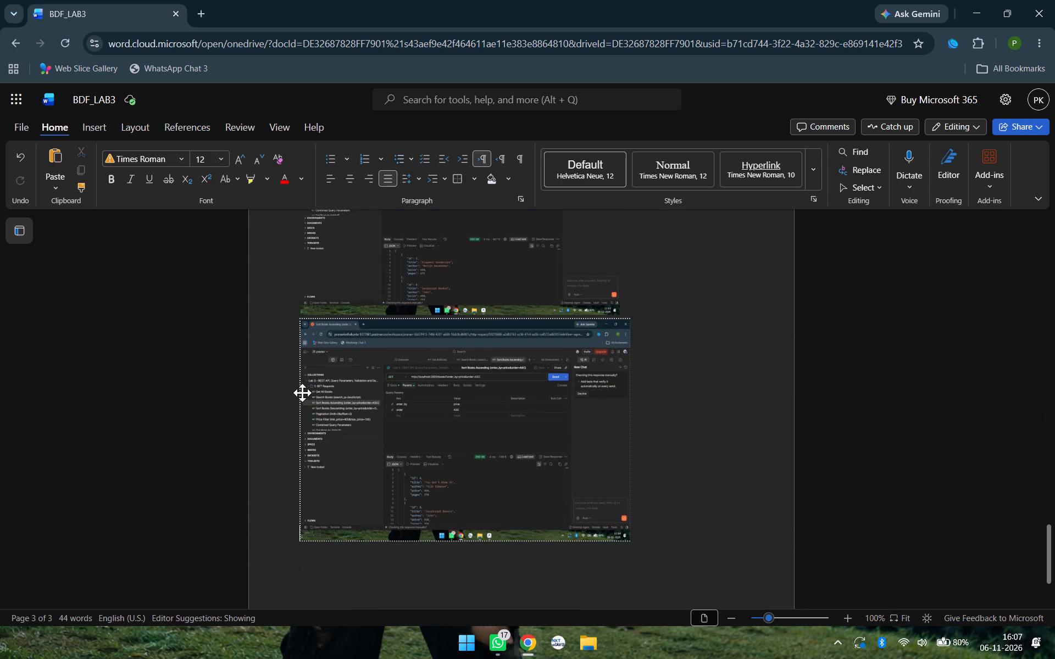
{"action": "key", "text": "BackSpace"}
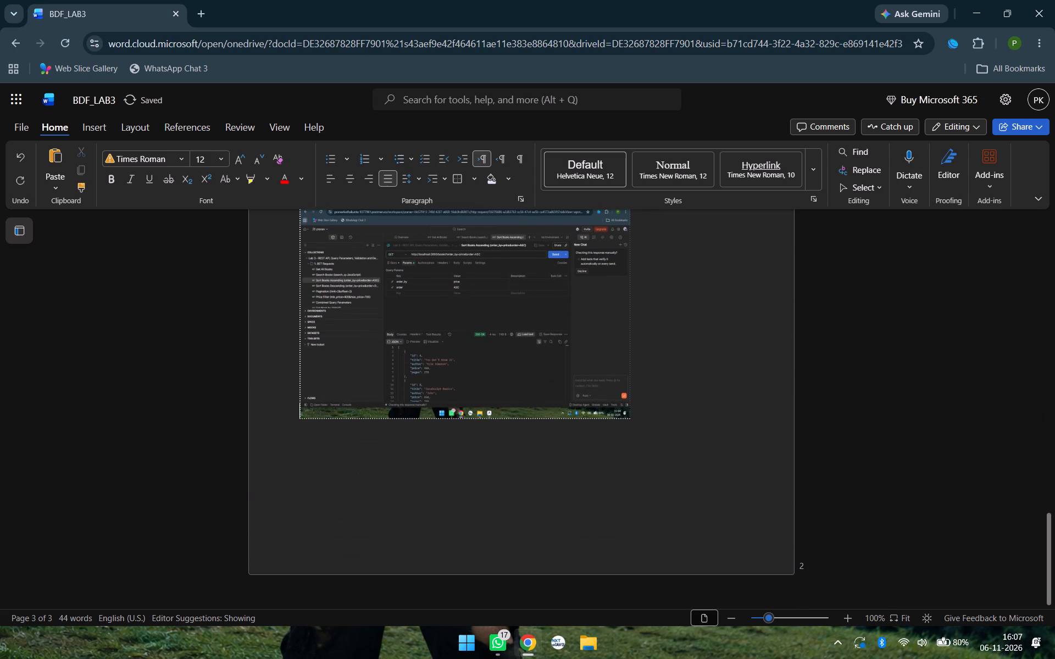
{"action": "key", "text": "BackSpace"}
Delete the remaining sort-books-asc picture from page 2.
{"action": "scroll", "coordinate": [302, 393], "scroll_direction": "up", "scroll_amount": 12}
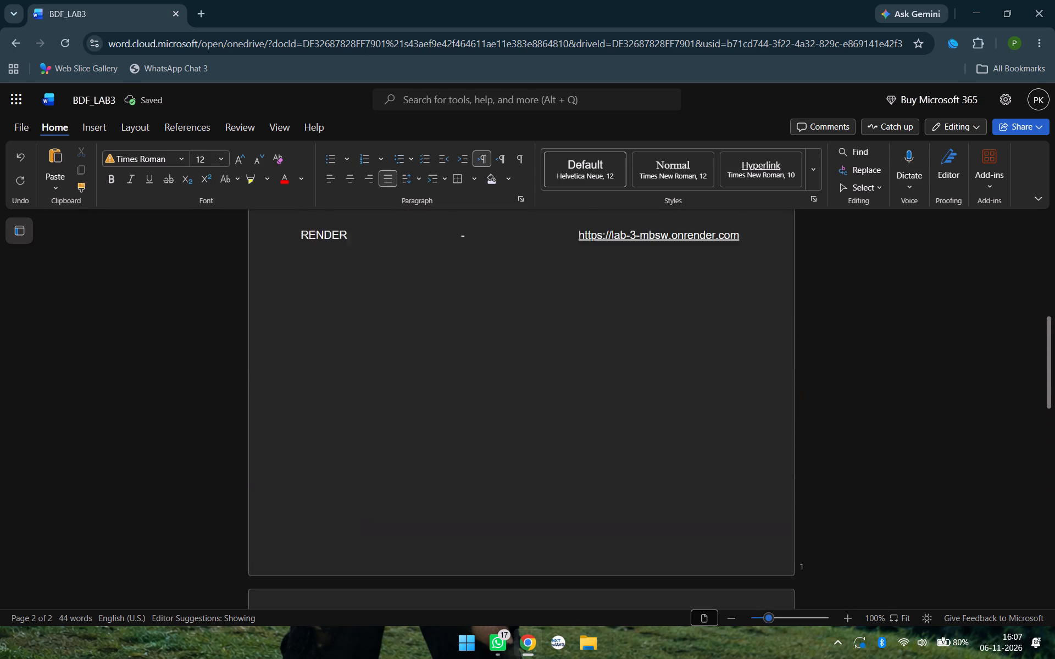
{"action": "scroll", "coordinate": [302, 393], "scroll_direction": "right", "scroll_amount": 1}
{"action": "scroll", "coordinate": [302, 393], "scroll_direction": "down", "scroll_amount": 1}
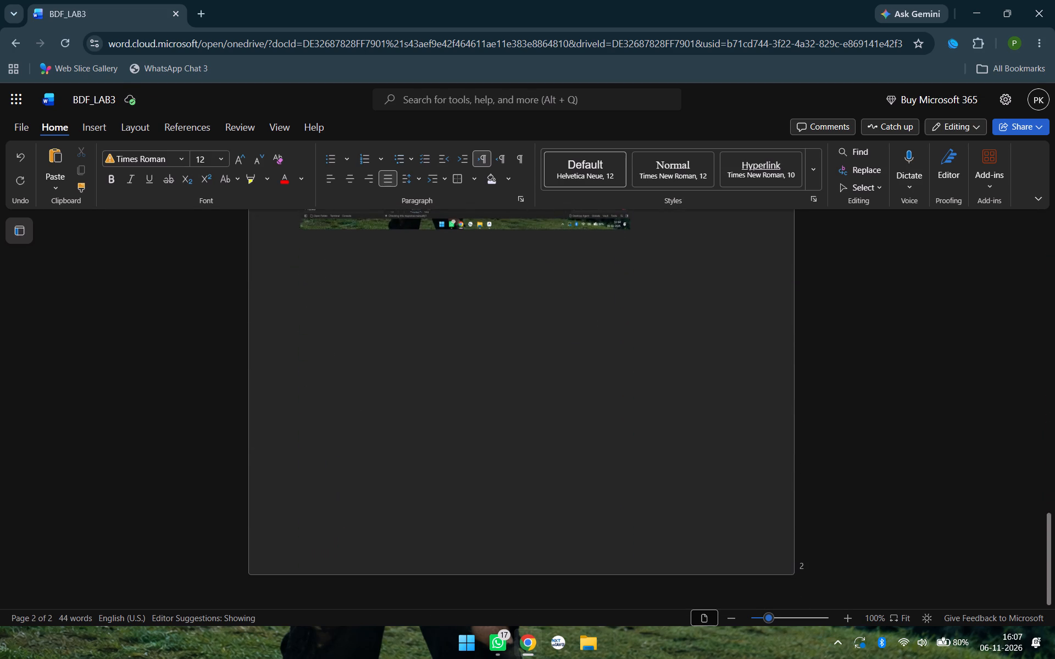
{"action": "scroll", "coordinate": [302, 393], "scroll_direction": "down", "scroll_amount": 1}
{"action": "key", "text": "Right"}
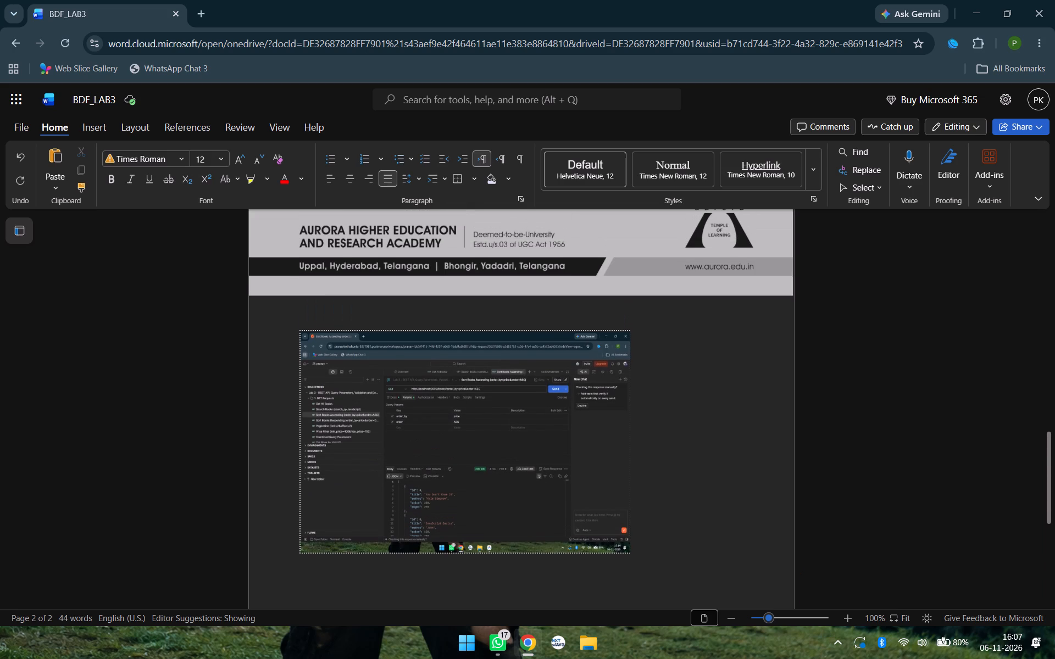
{"action": "key", "text": "Down"}
{"action": "key", "text": "Down"}
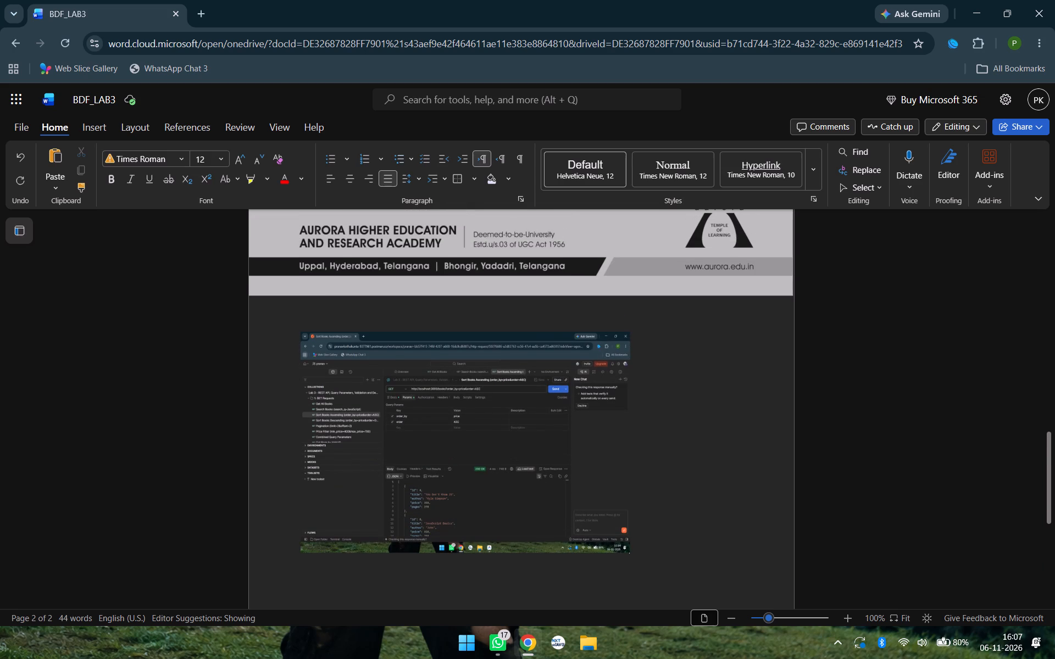
{"action": "left_click", "coordinate": [643, 541]}
{"action": "key", "text": "Return"}
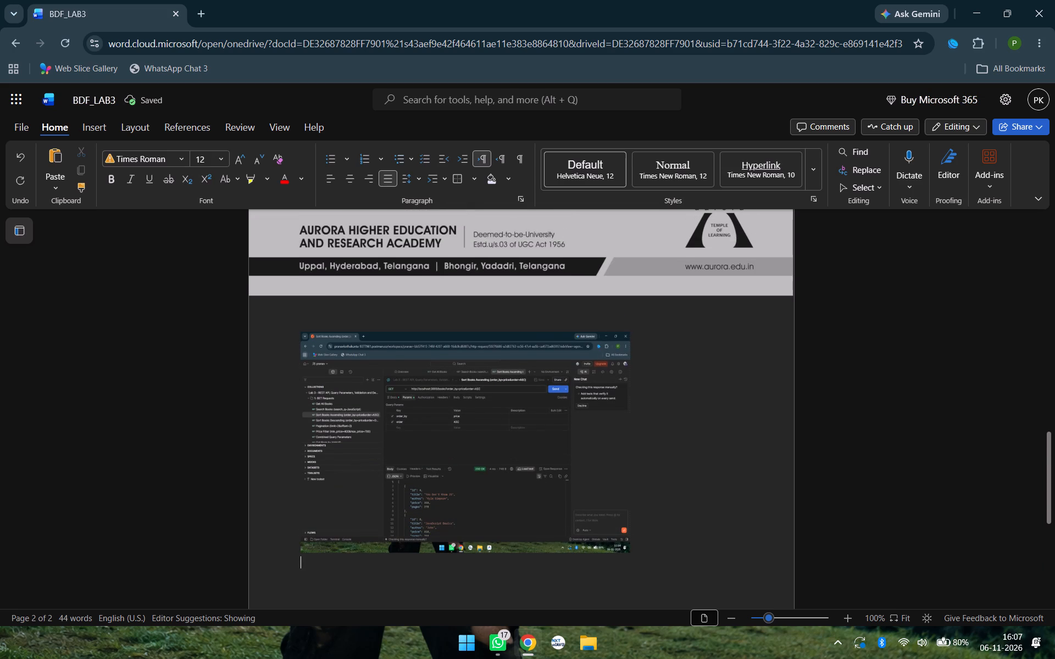
{"action": "left_click", "coordinate": [573, 517]}
{"action": "key", "text": "BackSpace"}
Remove the surplus blank lines below the RENDER link together with the empty second page.
{"action": "scroll", "coordinate": [573, 517], "scroll_direction": "up", "scroll_amount": 2}
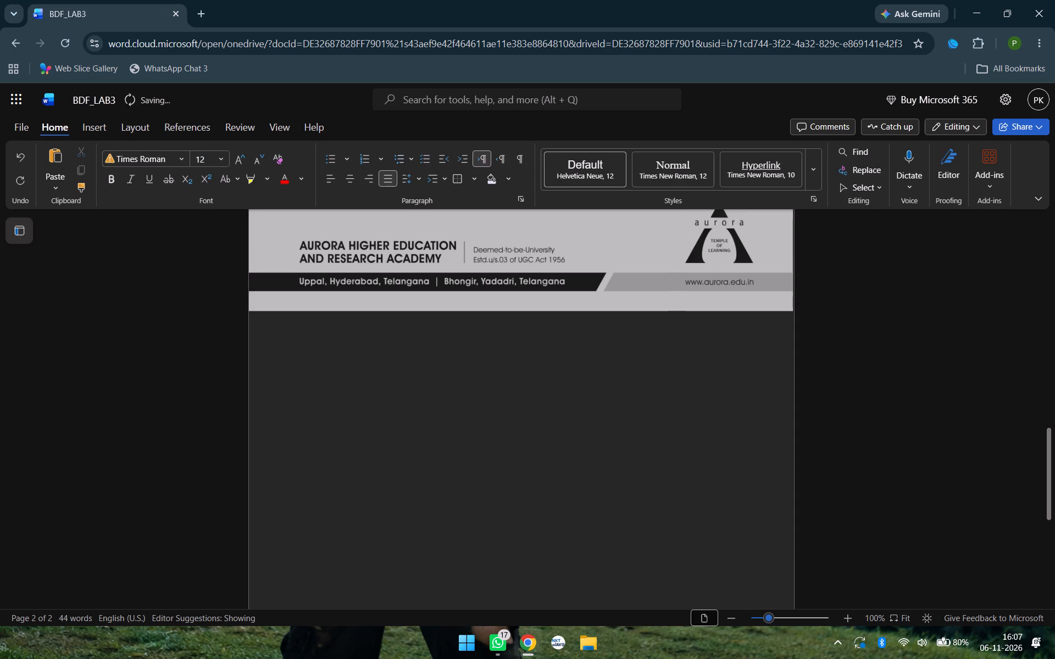
{"action": "scroll", "coordinate": [573, 517], "scroll_direction": "up", "scroll_amount": 4}
{"action": "left_click", "coordinate": [380, 428]}
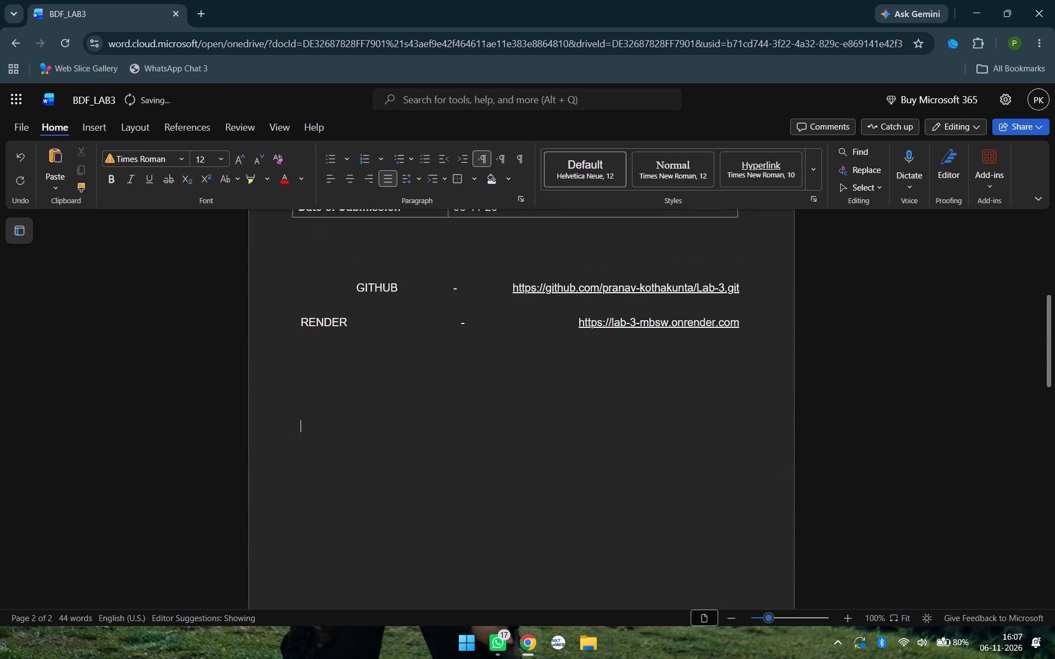
{"action": "key", "text": "BackSpace"}
{"action": "key", "text": "BackSpace"}
{"action": "key", "text": "BackSpace"}
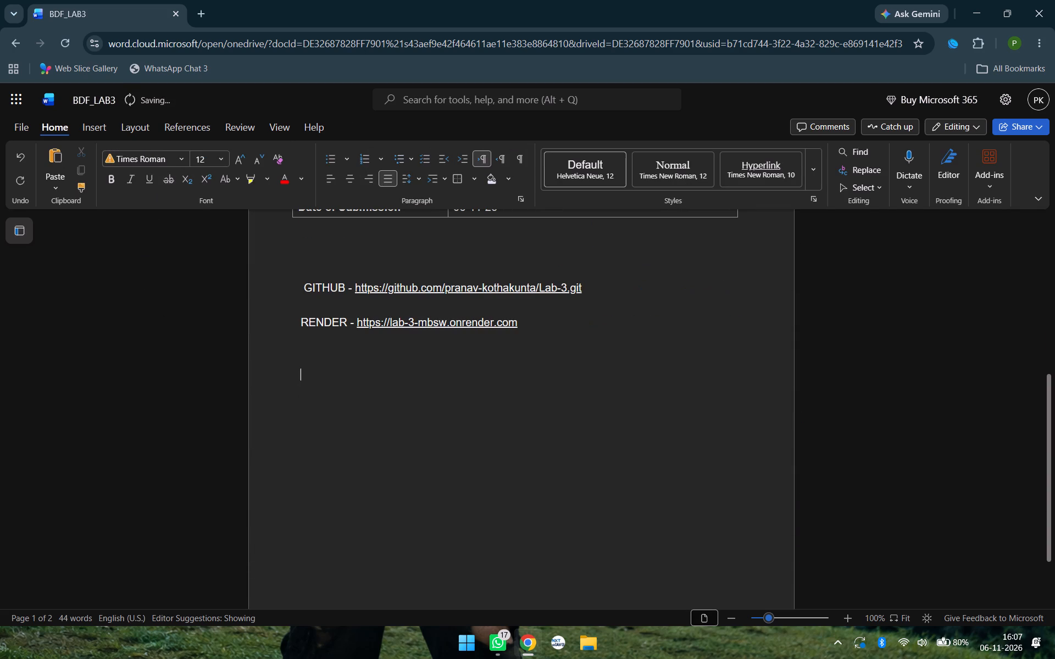
Insert the get-all-books image from the lab-03 screenshots folder on the blank line below the RENDER link.
{"action": "left_click", "coordinate": [88, 122]}
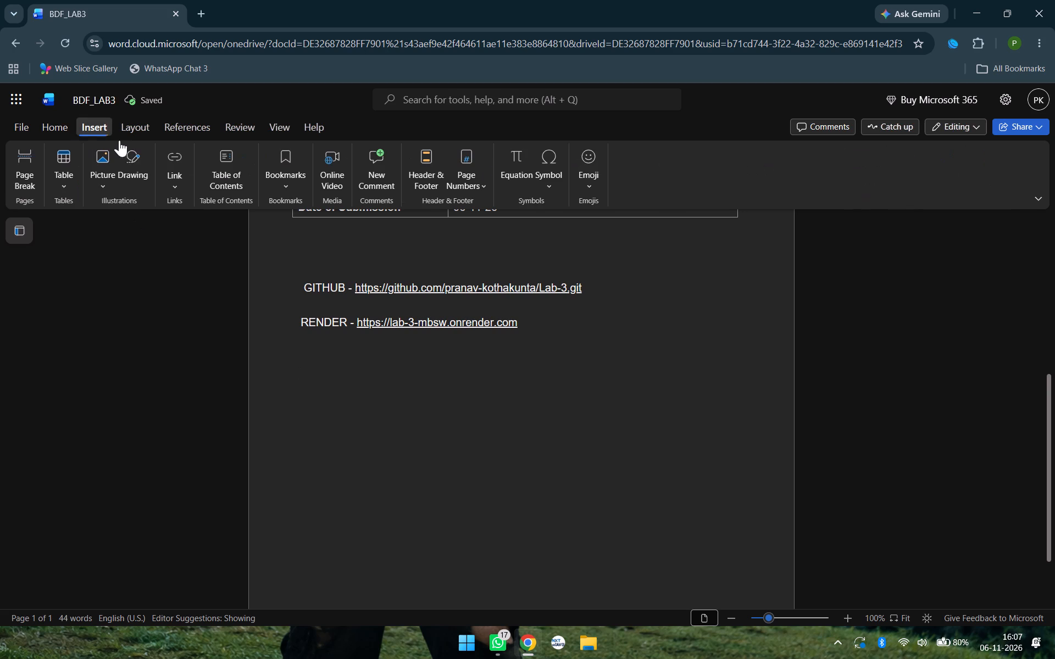
{"action": "left_click", "coordinate": [102, 152]}
{"action": "left_click", "coordinate": [133, 227]}
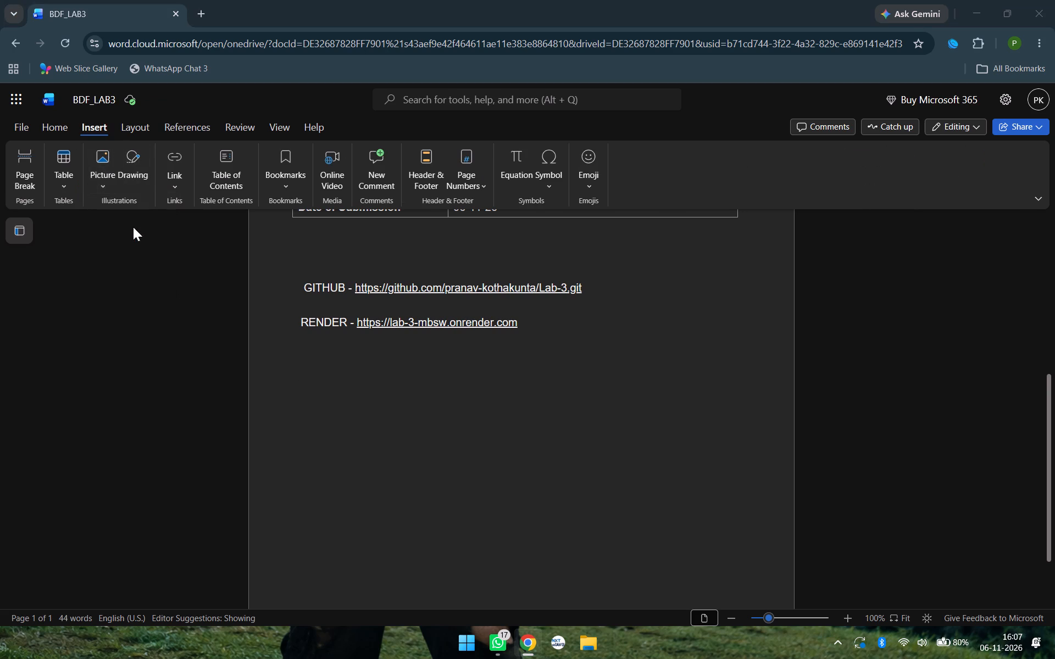
{"action": "scroll", "coordinate": [280, 334], "scroll_direction": "down", "scroll_amount": 12}
{"action": "left_click", "coordinate": [263, 351]}
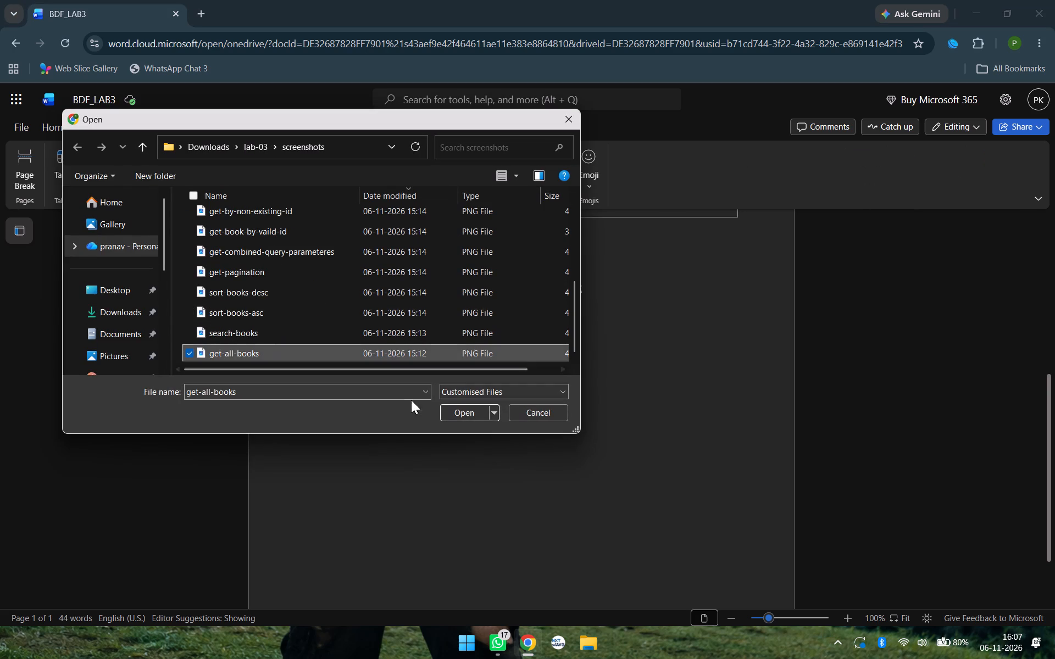
{"action": "left_click", "coordinate": [475, 417]}
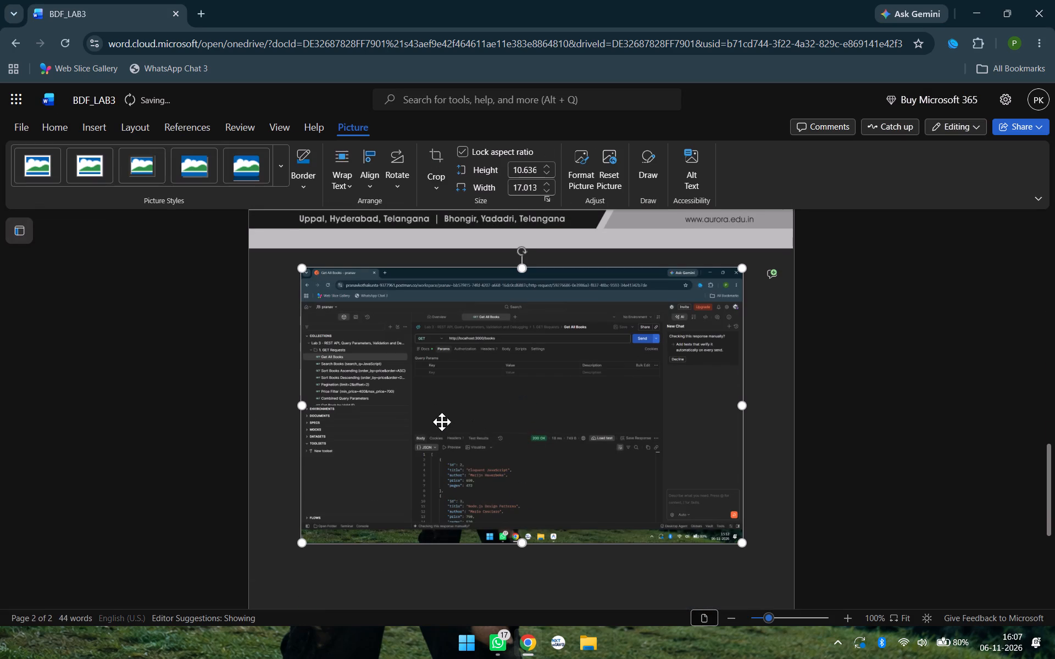
Resize the get-all-books picture proportionally to about 14.58 cm wide and 9.12 cm high.
{"action": "left_click_drag", "start_coordinate": [742, 546], "coordinate": [515, 425]}
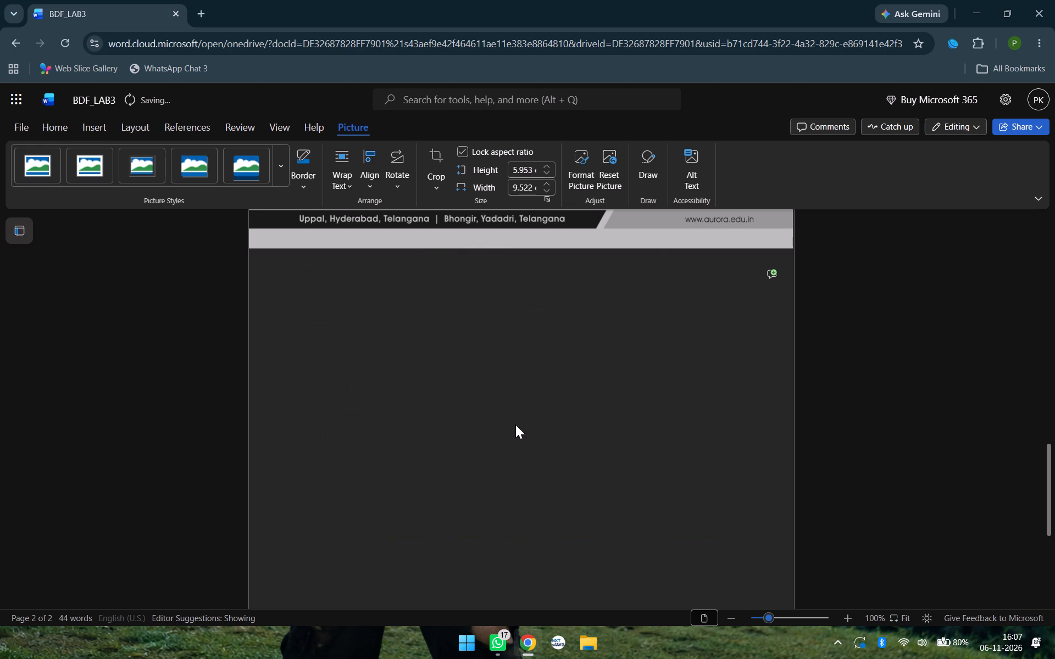
{"action": "scroll", "coordinate": [515, 425], "scroll_direction": "up", "scroll_amount": 7}
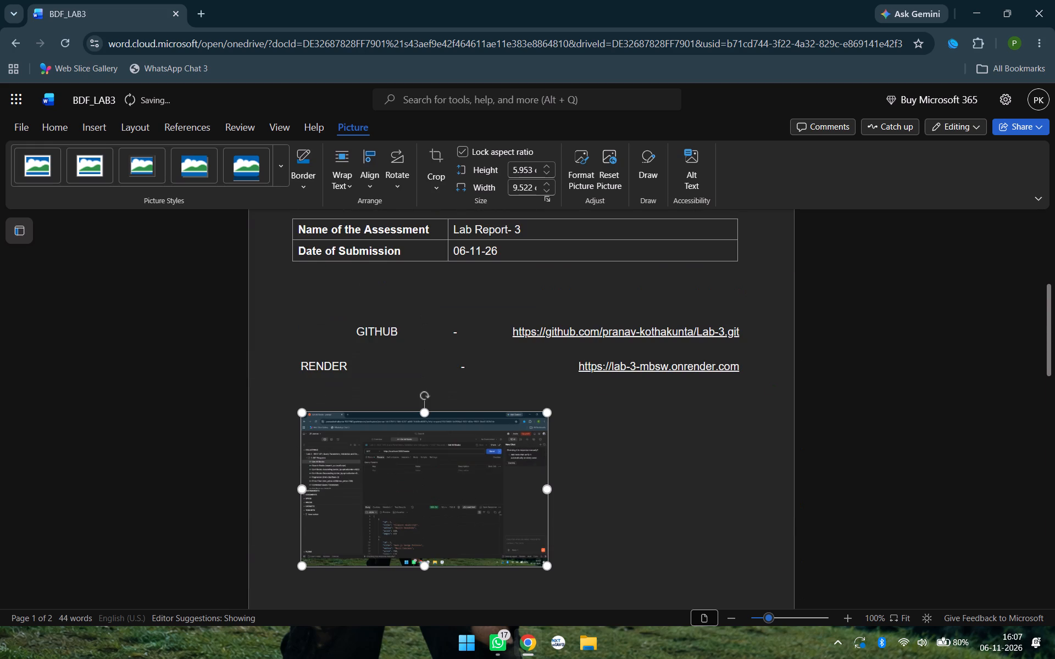
{"action": "left_click_drag", "start_coordinate": [549, 565], "coordinate": [593, 593]}
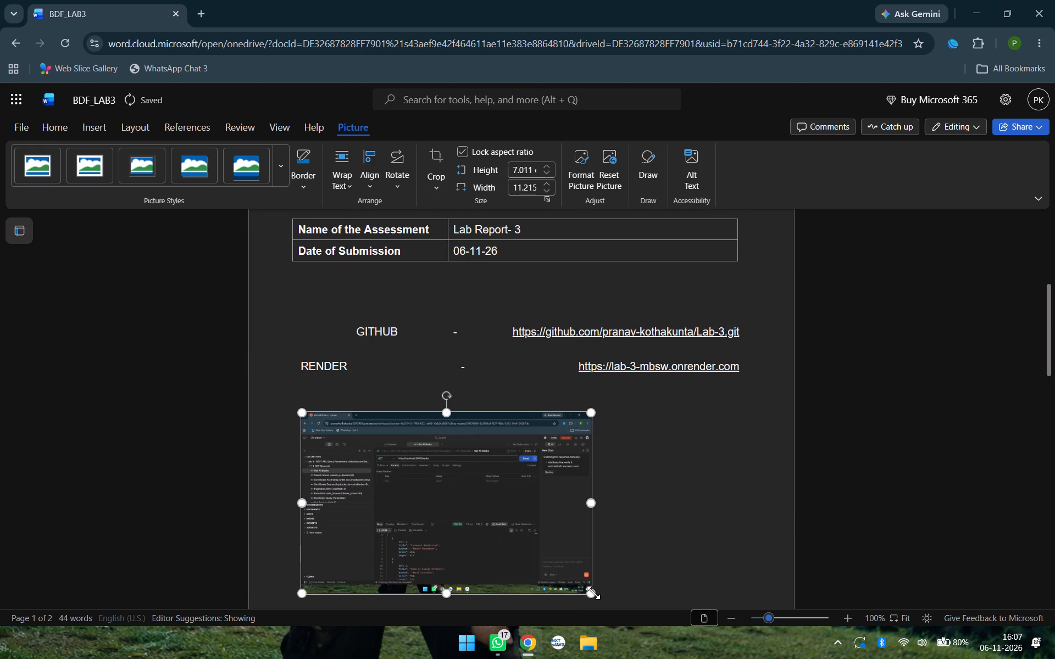
{"action": "left_click_drag", "start_coordinate": [594, 595], "coordinate": [646, 628]}
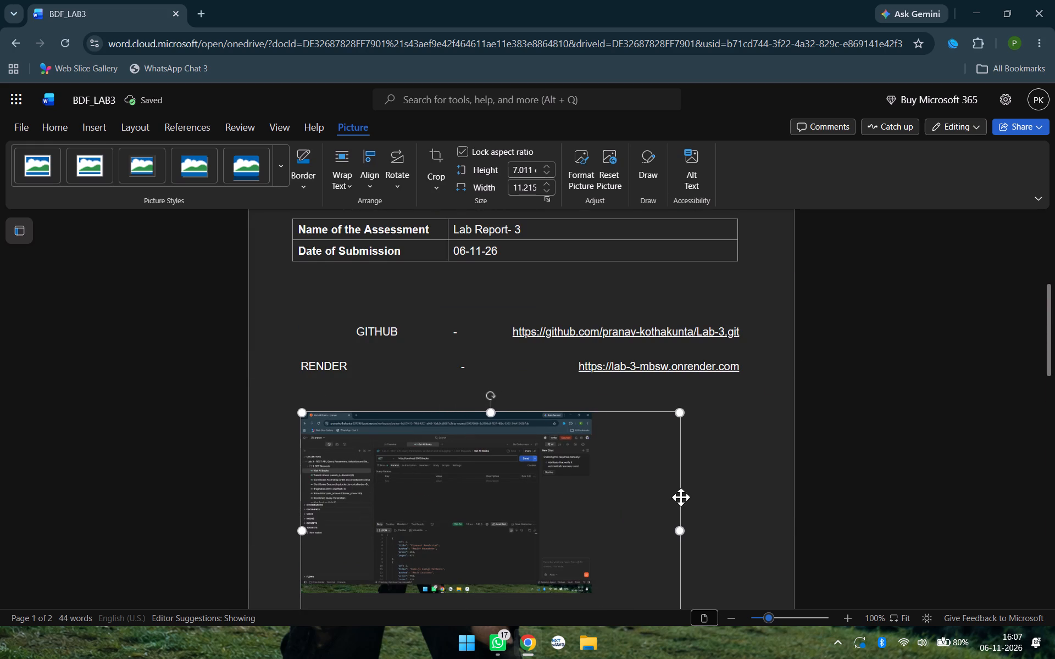
{"action": "left_click", "coordinate": [681, 497]}
Insert the search-books image from the lab-03 screenshots folder on the blank line following the get-all-books picture.
{"action": "scroll", "coordinate": [681, 497], "scroll_direction": "down", "scroll_amount": 3}
{"action": "scroll", "coordinate": [607, 486], "scroll_direction": "down", "scroll_amount": 2}
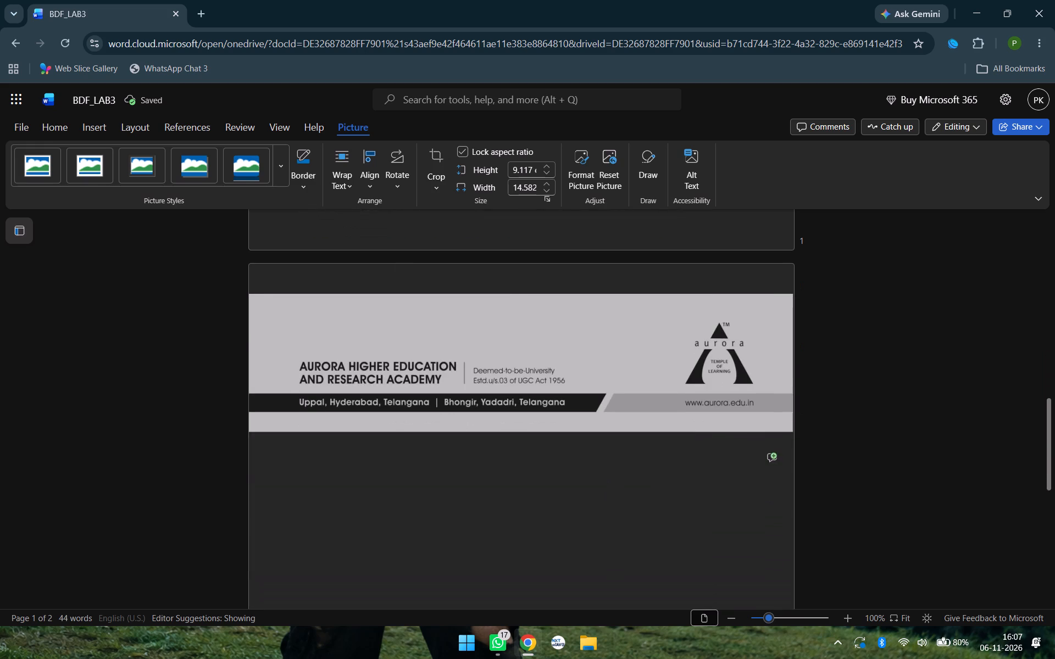
{"action": "left_click", "coordinate": [370, 455]}
{"action": "left_click", "coordinate": [90, 128]}
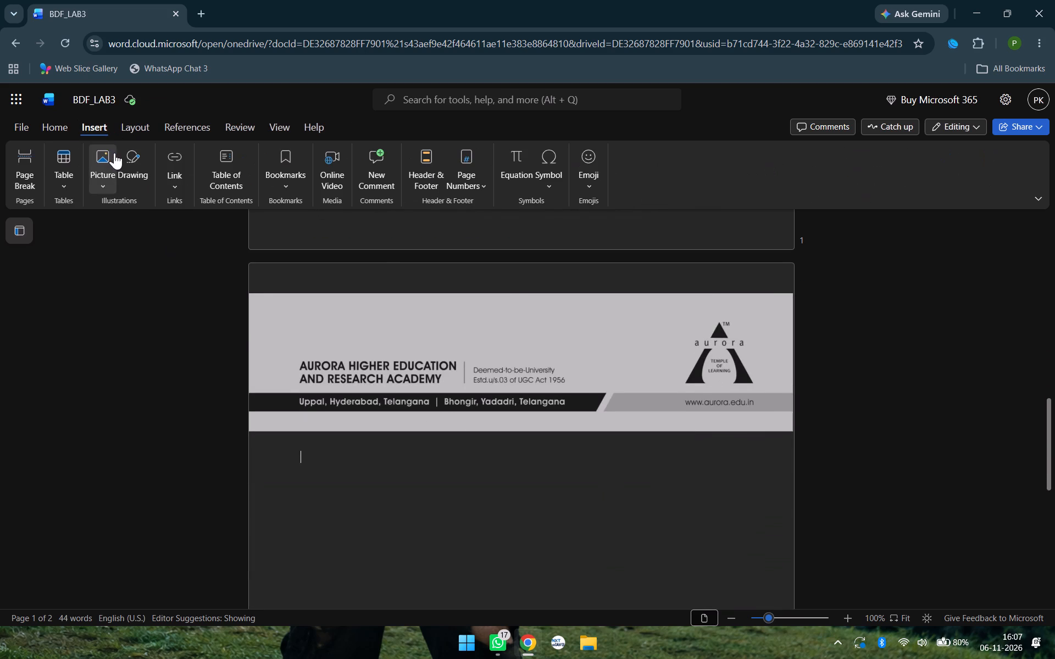
{"action": "left_click", "coordinate": [114, 153]}
{"action": "left_click", "coordinate": [129, 220]}
{"action": "scroll", "coordinate": [175, 332], "scroll_direction": "down", "scroll_amount": 3}
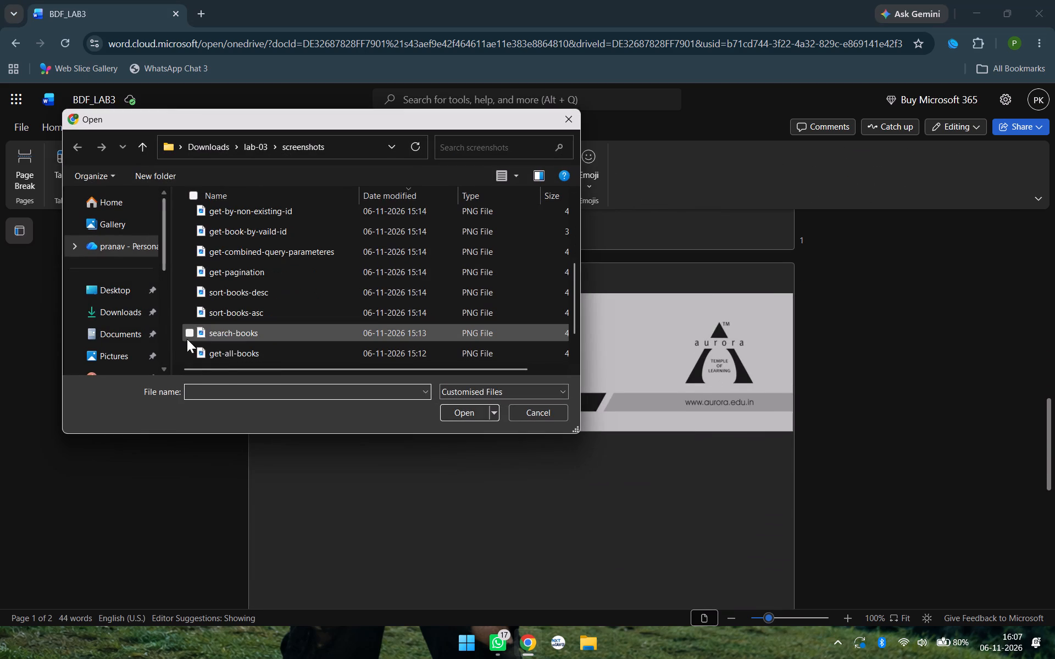
{"action": "scroll", "coordinate": [187, 339], "scroll_direction": "down", "scroll_amount": 3}
{"action": "left_click", "coordinate": [245, 338]}
{"action": "left_click", "coordinate": [464, 411]}
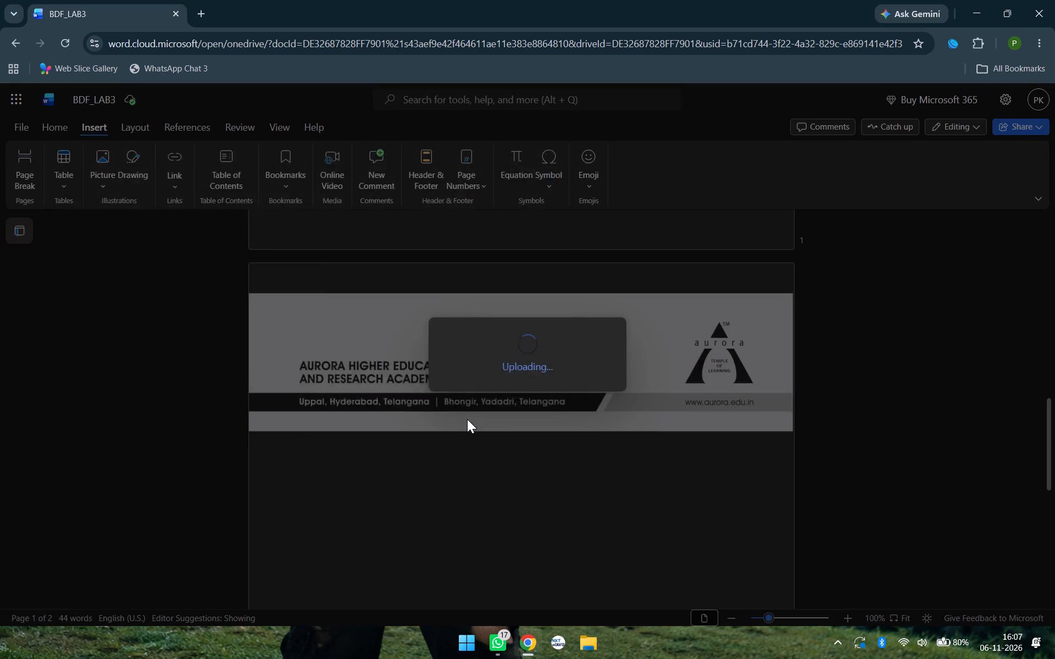
Shrink the search-books picture proportionally so that it is slightly narrower than the get-all-books picture.
{"action": "left_click", "coordinate": [717, 518]}
{"action": "left_click_drag", "start_coordinate": [743, 542], "coordinate": [626, 446]}
{"action": "left_click_drag", "start_coordinate": [626, 471], "coordinate": [654, 489]}
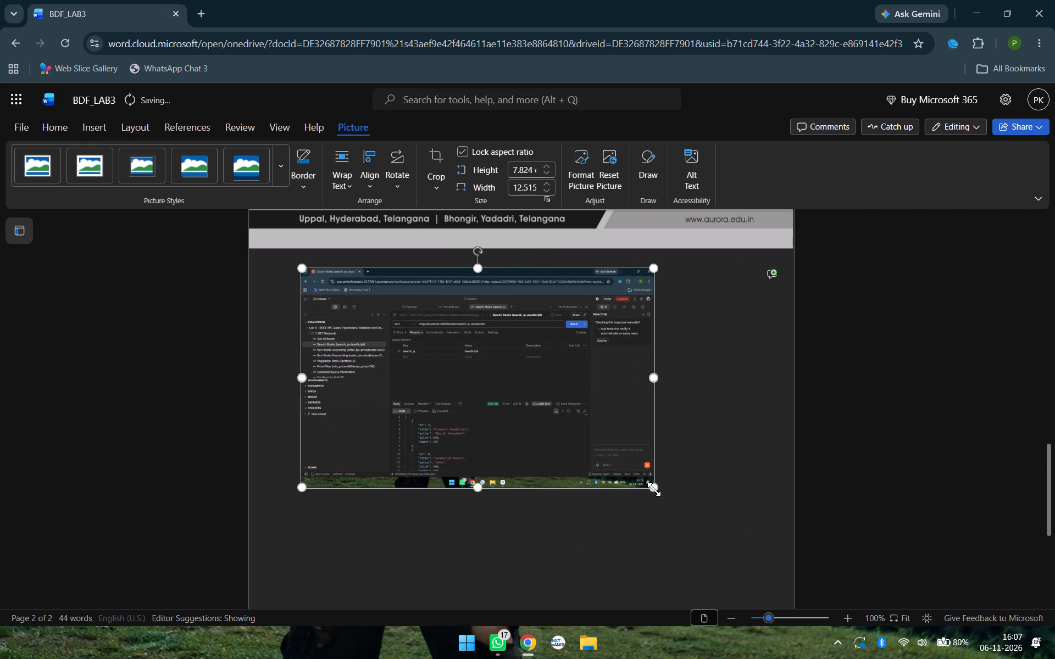
{"action": "left_click", "coordinate": [671, 483]}
Start a new blank line directly below the search-books picture.
{"action": "key", "text": "Return"}
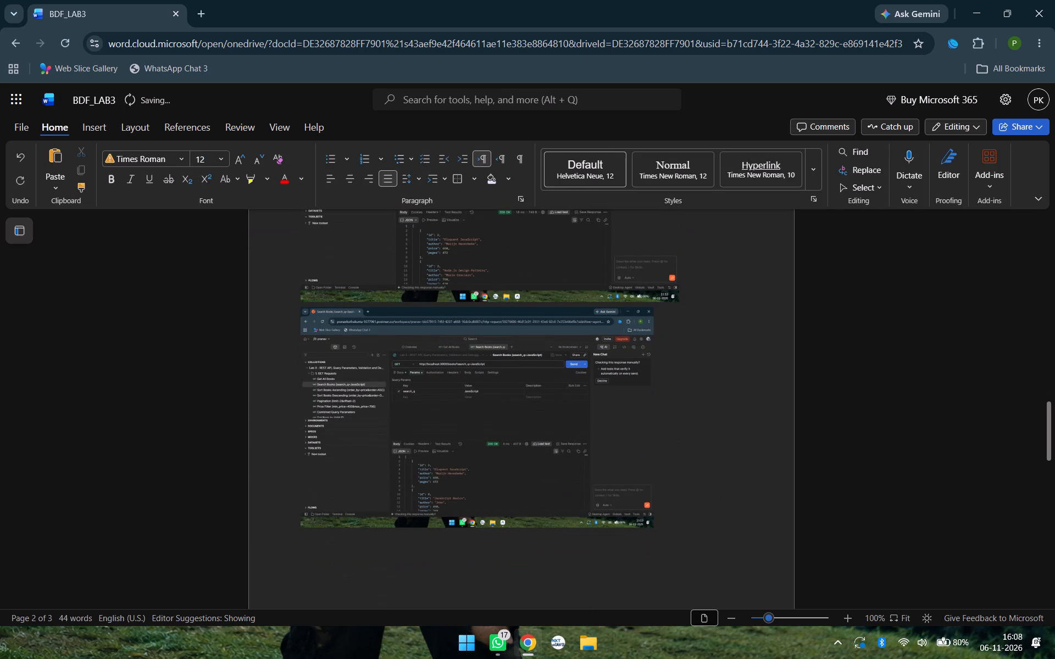
{"action": "key", "text": "BackSpace"}
{"action": "scroll", "coordinate": [671, 483], "scroll_direction": "up", "scroll_amount": 5}
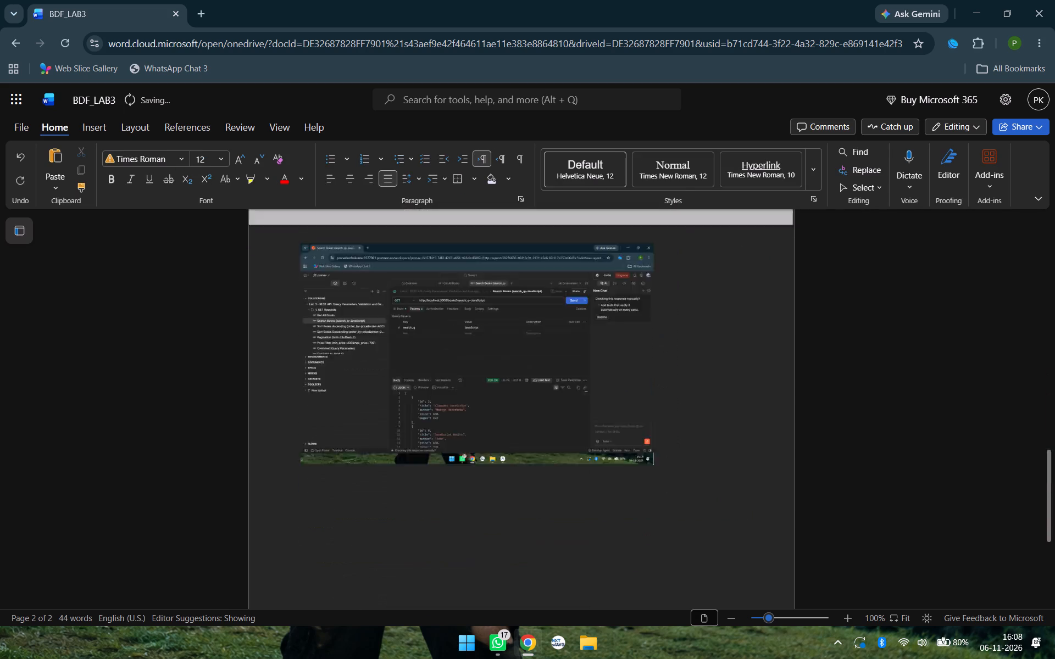
{"action": "scroll", "coordinate": [671, 483], "scroll_direction": "up", "scroll_amount": 4}
{"action": "scroll", "coordinate": [671, 483], "scroll_direction": "down", "scroll_amount": 5}
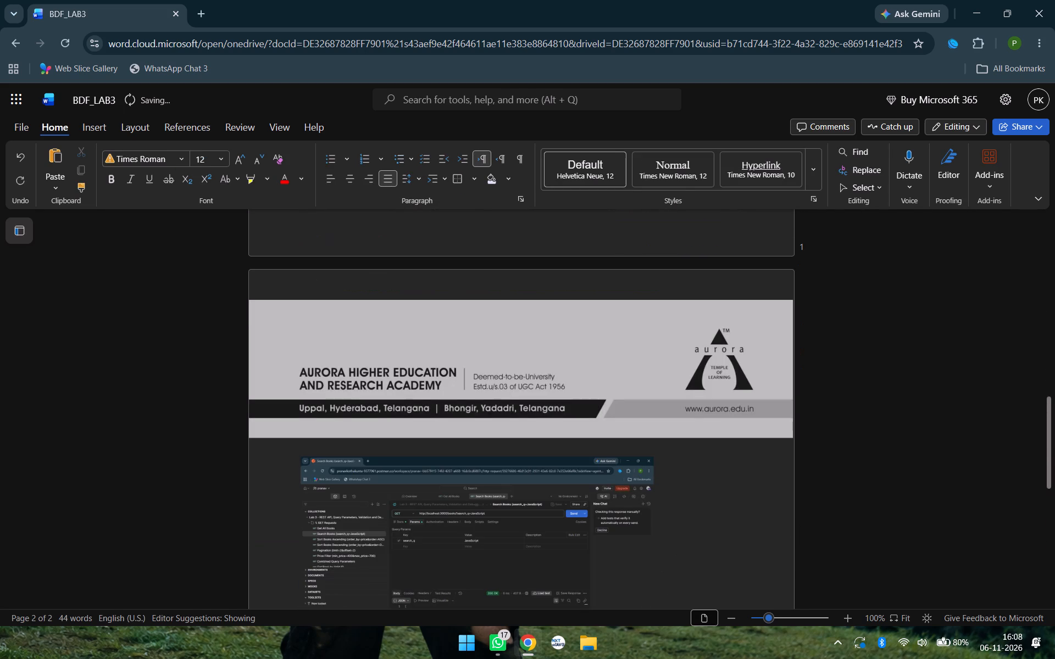
{"action": "scroll", "coordinate": [663, 505], "scroll_direction": "down", "scroll_amount": 2}
{"action": "key", "text": "Return"}
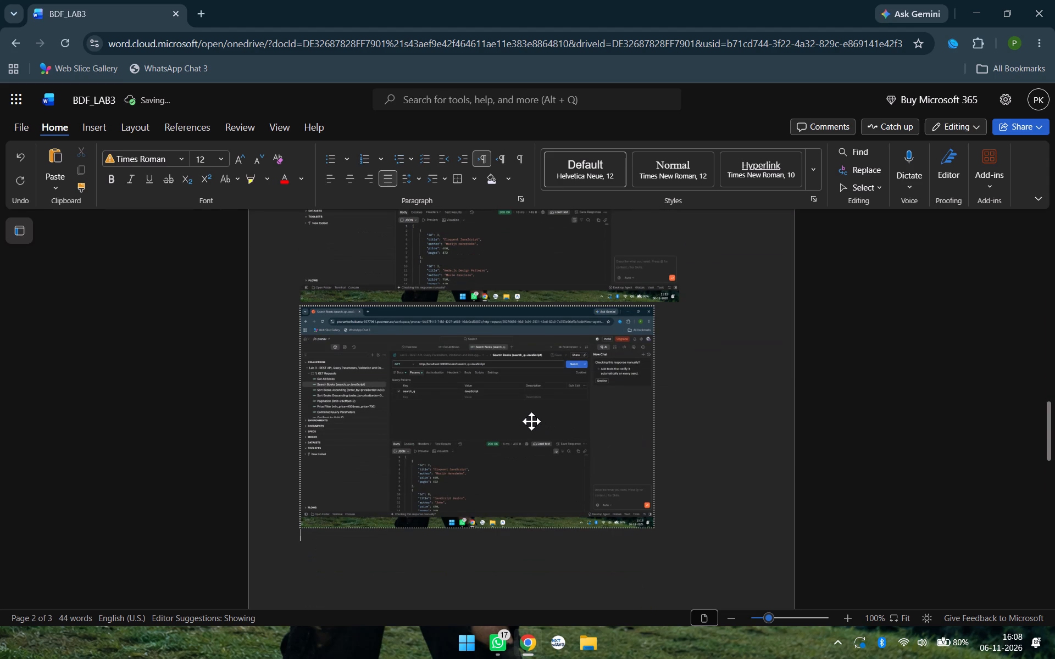
Remove the blank lines between the RENDER link on page 1 and the get-all-books picture on page 2.
{"action": "scroll", "coordinate": [531, 421], "scroll_direction": "up", "scroll_amount": 10}
{"action": "scroll", "coordinate": [531, 421], "scroll_direction": "down", "scroll_amount": 5}
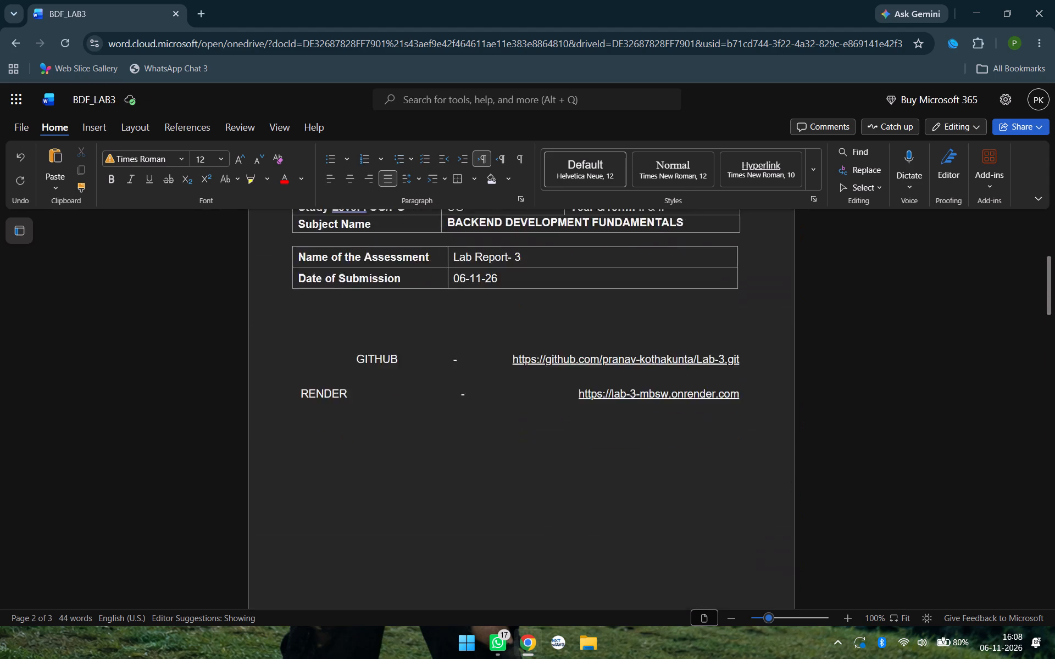
{"action": "scroll", "coordinate": [479, 386], "scroll_direction": "up", "scroll_amount": 3}
{"action": "left_click", "coordinate": [416, 431]}
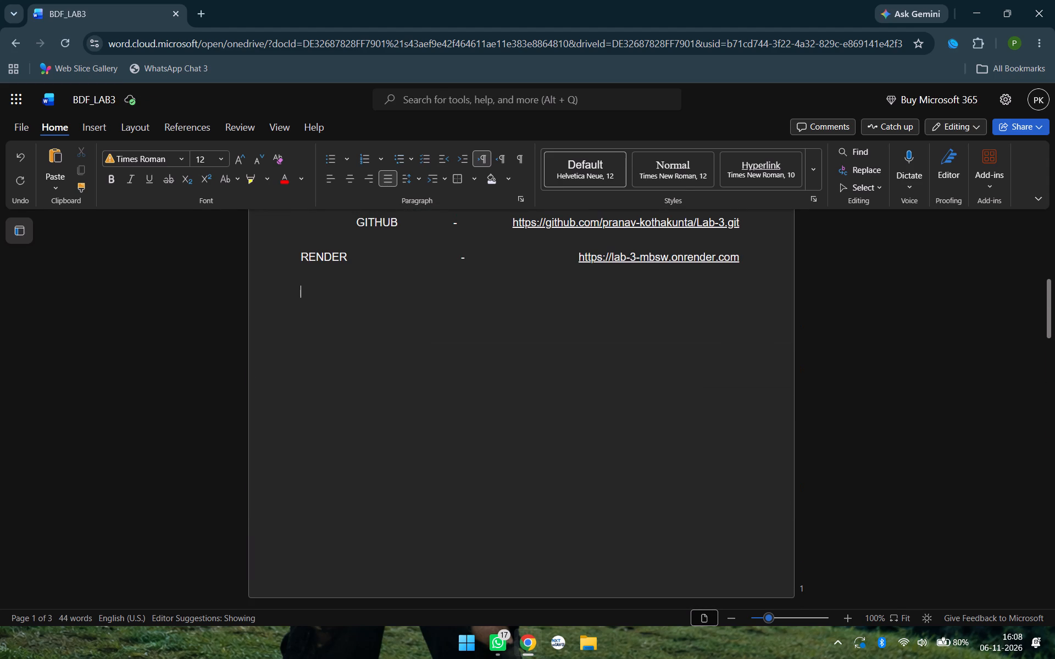
{"action": "key", "text": "BackSpace"}
{"action": "key", "text": "BackSpace"}
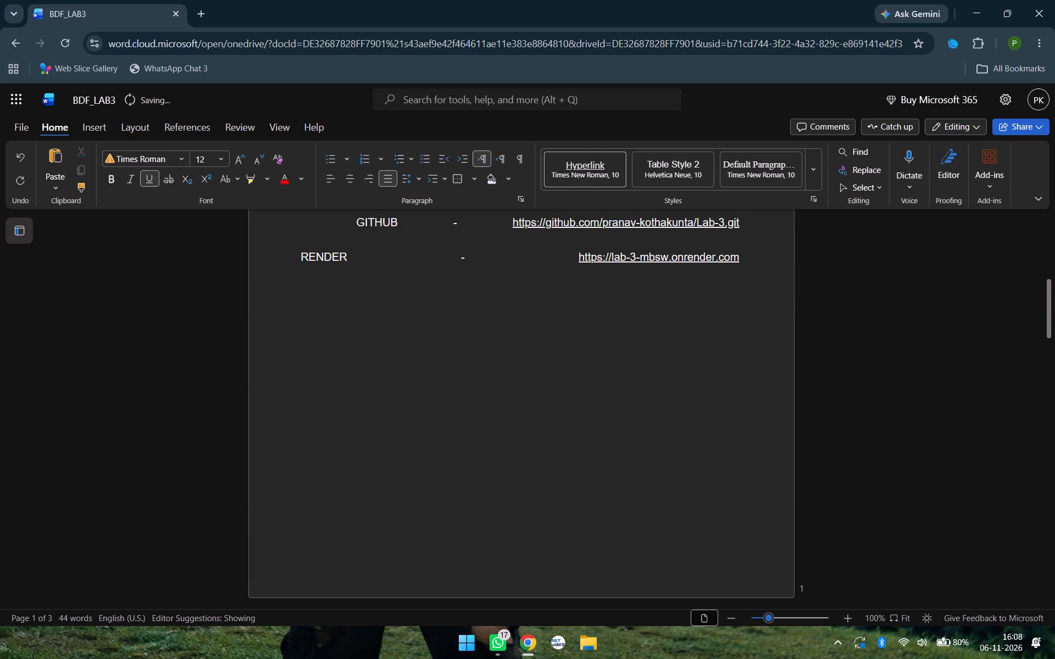
{"action": "scroll", "coordinate": [408, 425], "scroll_direction": "down", "scroll_amount": 5}
{"action": "left_click", "coordinate": [292, 368]}
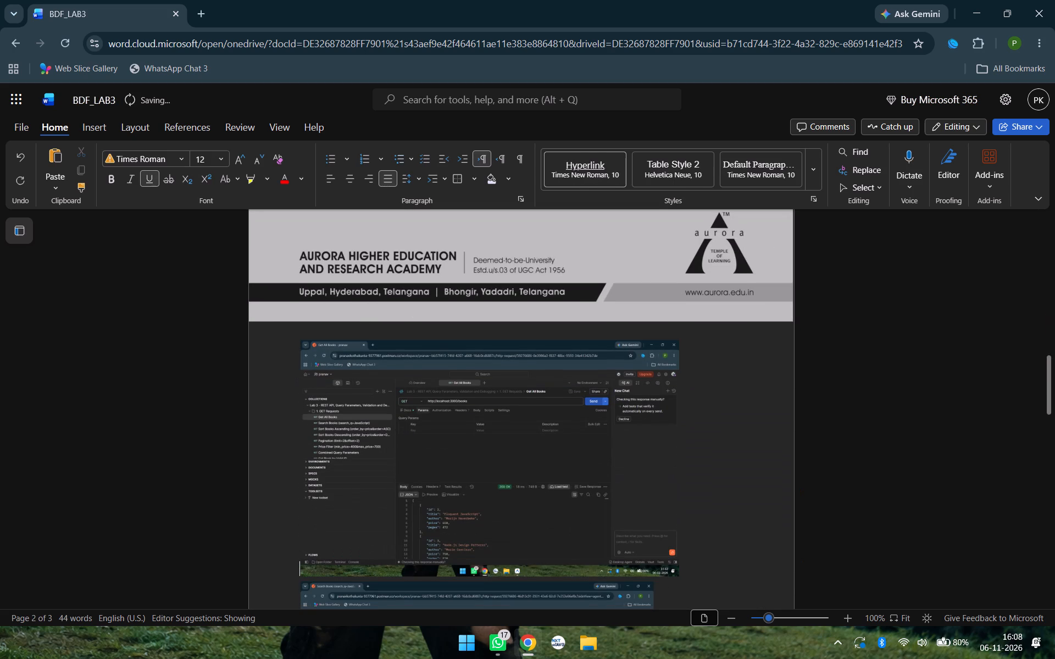
{"action": "key", "text": "BackSpace"}
{"action": "key", "text": "BackSpace"}
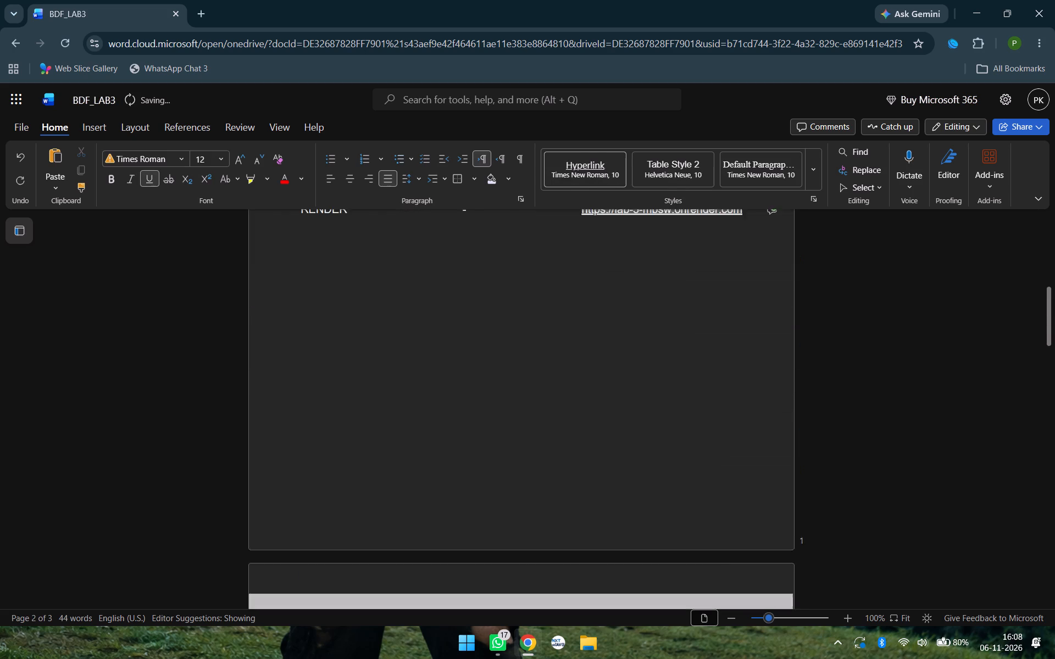
{"action": "left_click", "coordinate": [306, 338]}
Insert the sort-books-asc image from the lab-03 screenshots folder at the top of the empty page 3.
{"action": "scroll", "coordinate": [306, 338], "scroll_direction": "down", "scroll_amount": 8}
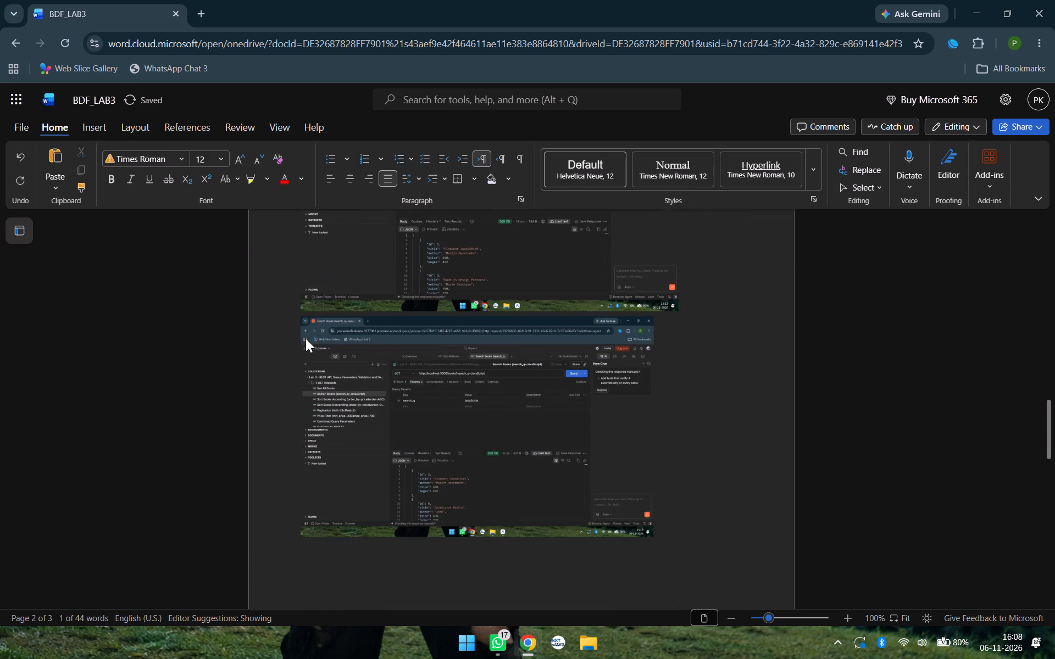
{"action": "scroll", "coordinate": [306, 338], "scroll_direction": "down", "scroll_amount": 2}
{"action": "scroll", "coordinate": [671, 388], "scroll_direction": "down", "scroll_amount": 3}
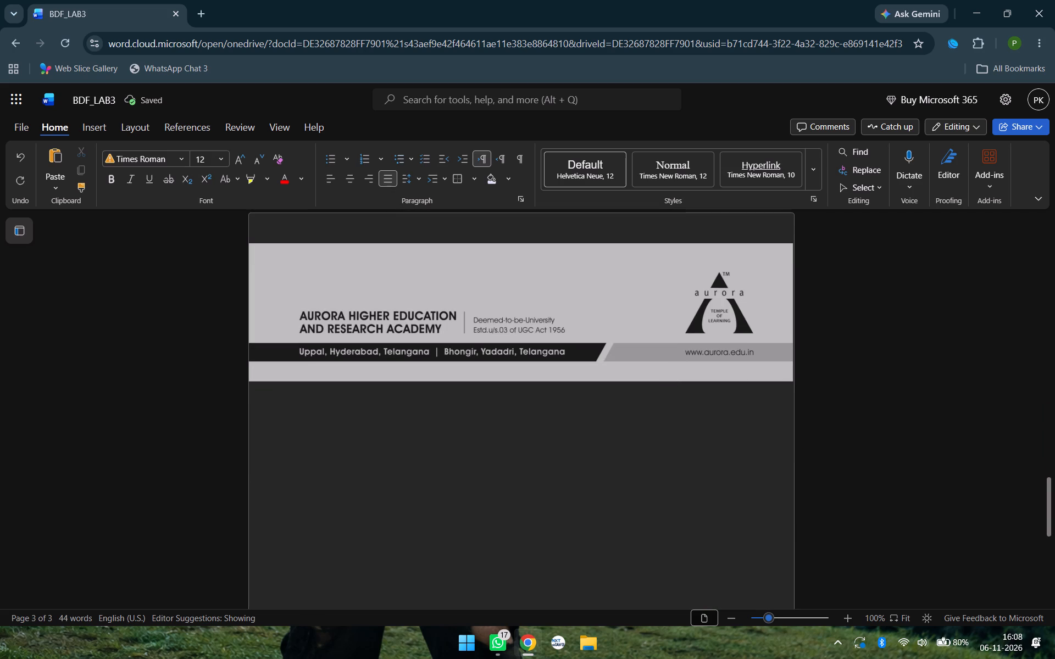
{"action": "left_click", "coordinate": [355, 417]}
{"action": "left_click", "coordinate": [102, 129]}
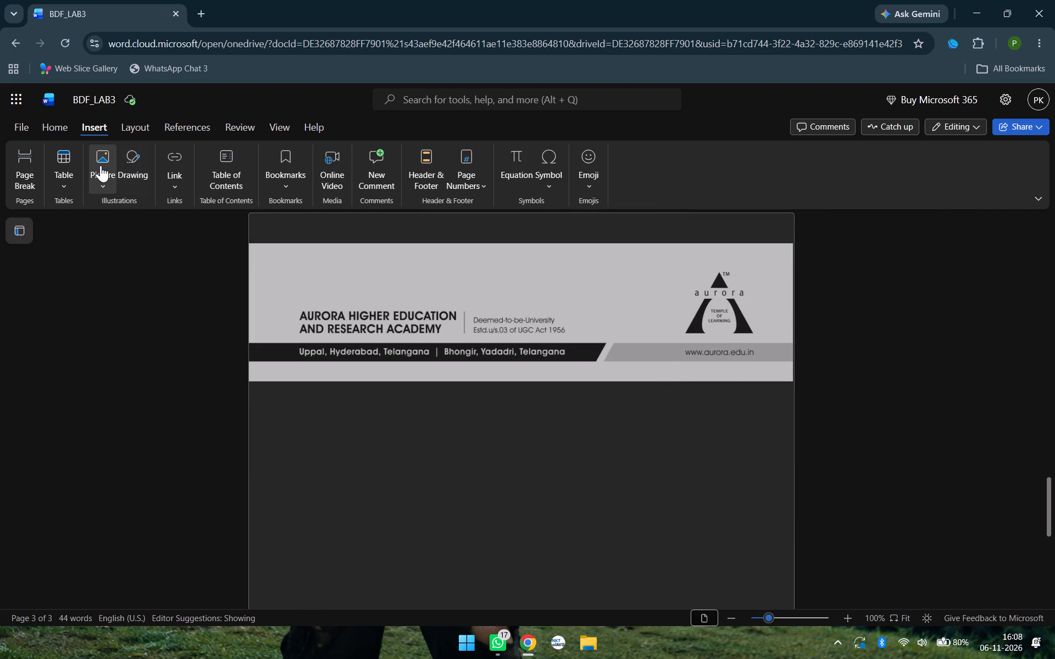
{"action": "left_click", "coordinate": [101, 160]}
{"action": "left_click", "coordinate": [134, 222]}
{"action": "scroll", "coordinate": [278, 283], "scroll_direction": "down", "scroll_amount": 9}
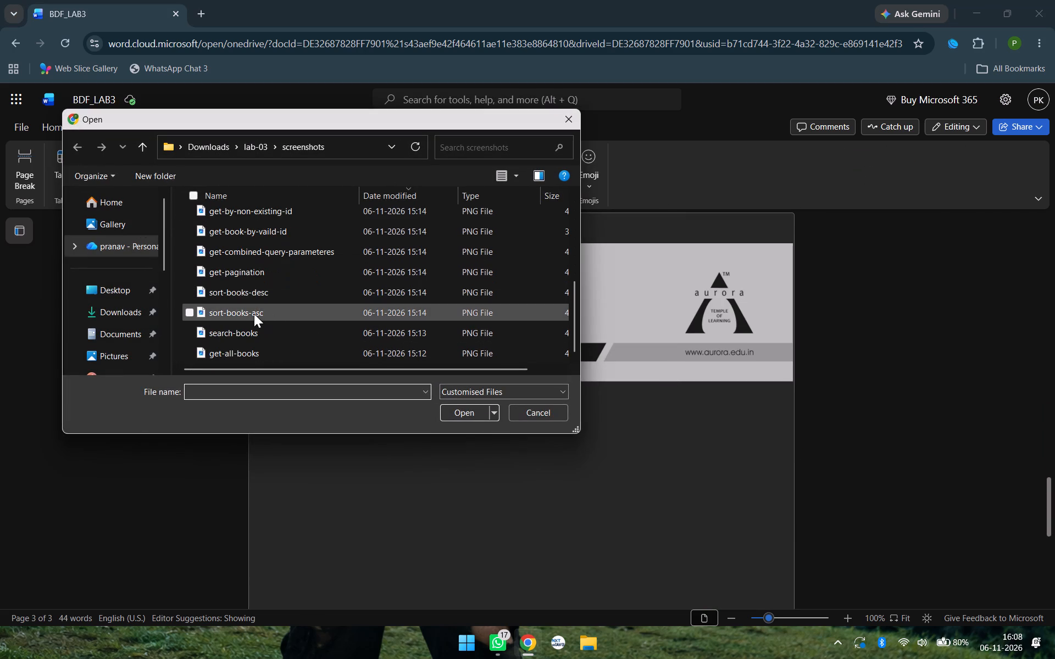
{"action": "left_click", "coordinate": [254, 314]}
{"action": "left_click", "coordinate": [457, 413]}
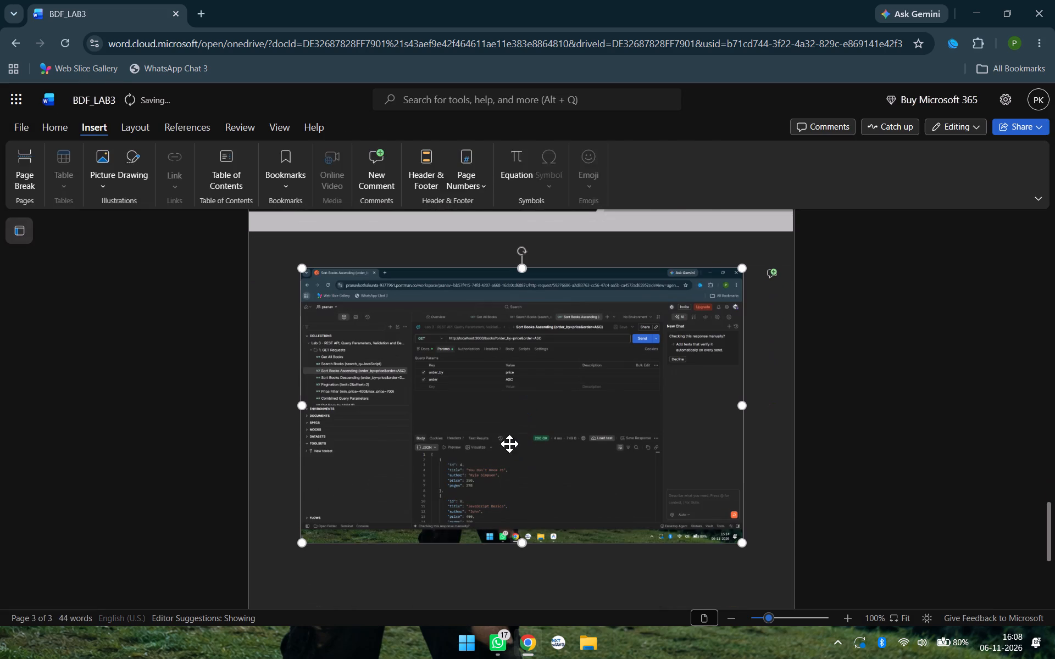
Shrink the sort-books-asc picture on page 3 proportionally to roughly three quarters of its inserted width.
{"action": "left_click", "coordinate": [509, 444]}
{"action": "left_click_drag", "start_coordinate": [742, 543], "coordinate": [640, 475]}
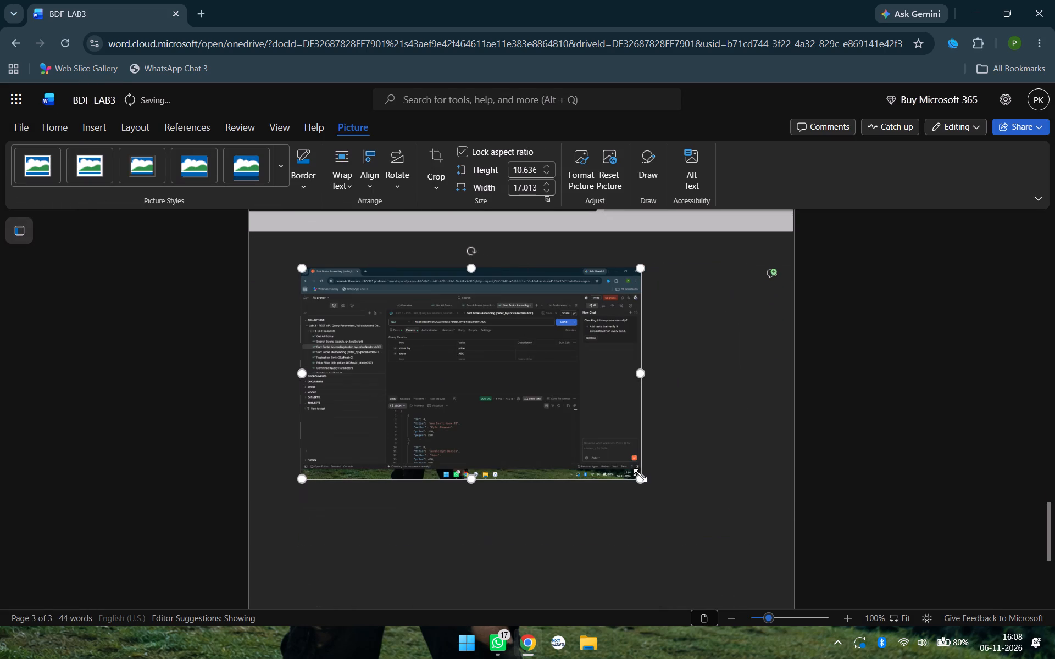
{"action": "left_click", "coordinate": [653, 473]}
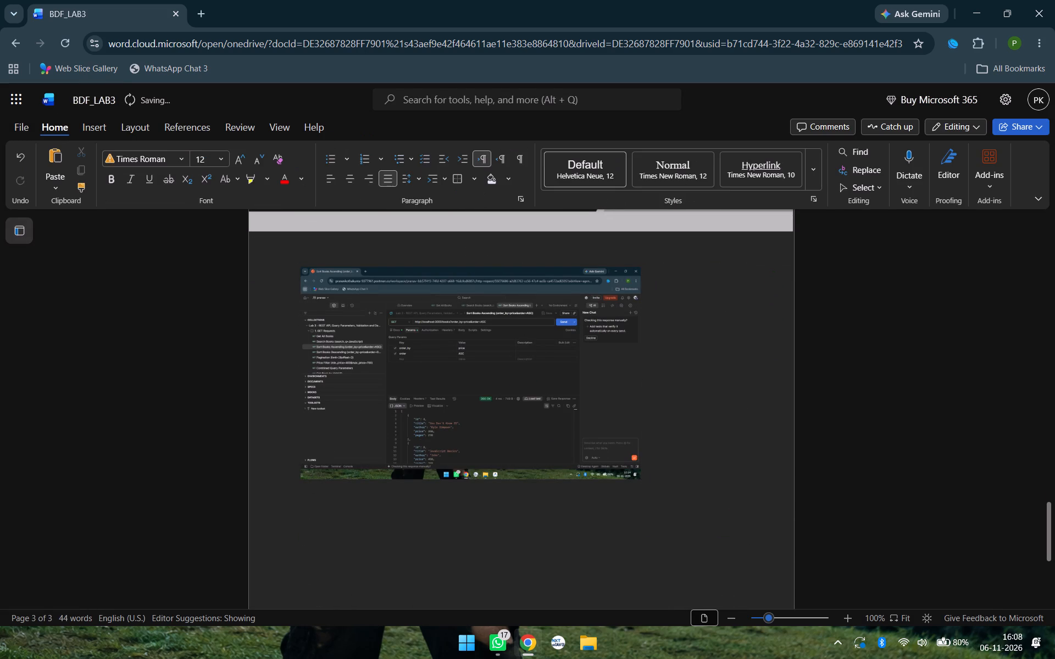
Insert the sort-books-desc image from the lab-03 screenshots folder on a new line below the sort-books-asc picture.
{"action": "key", "text": "Return"}
{"action": "left_click", "coordinate": [99, 123]}
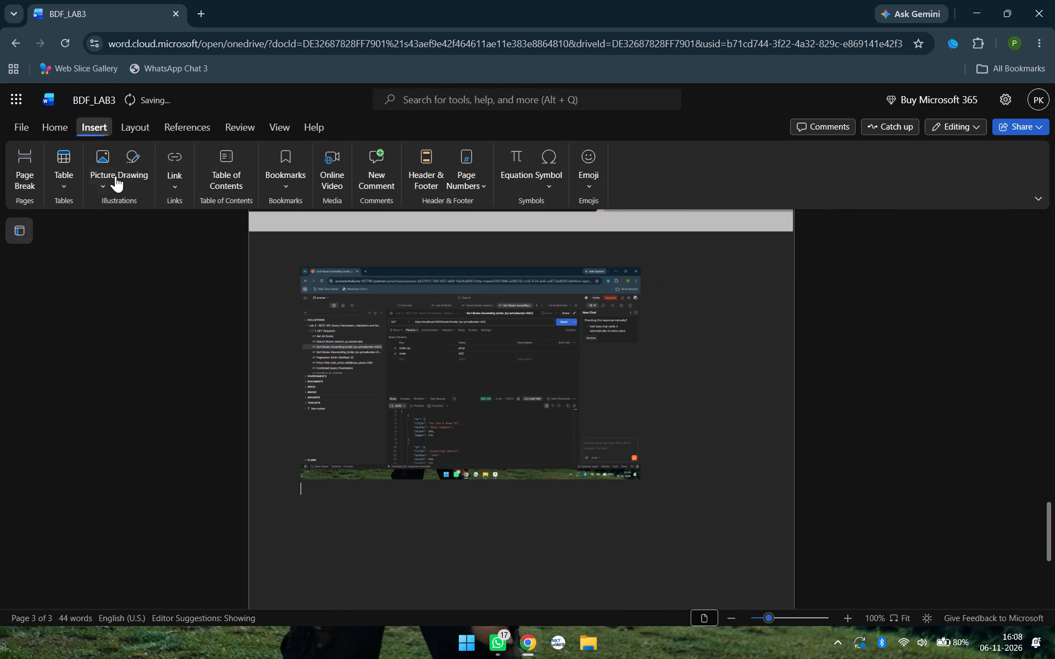
{"action": "left_click", "coordinate": [96, 155]}
{"action": "left_click", "coordinate": [130, 221]}
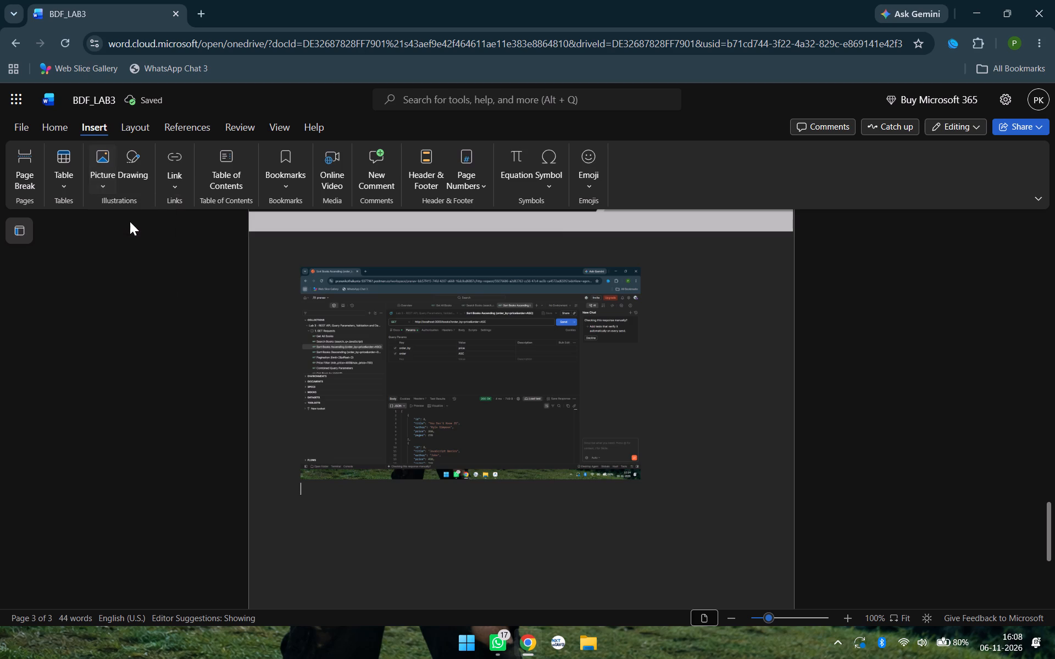
{"action": "scroll", "coordinate": [221, 323], "scroll_direction": "down", "scroll_amount": 5}
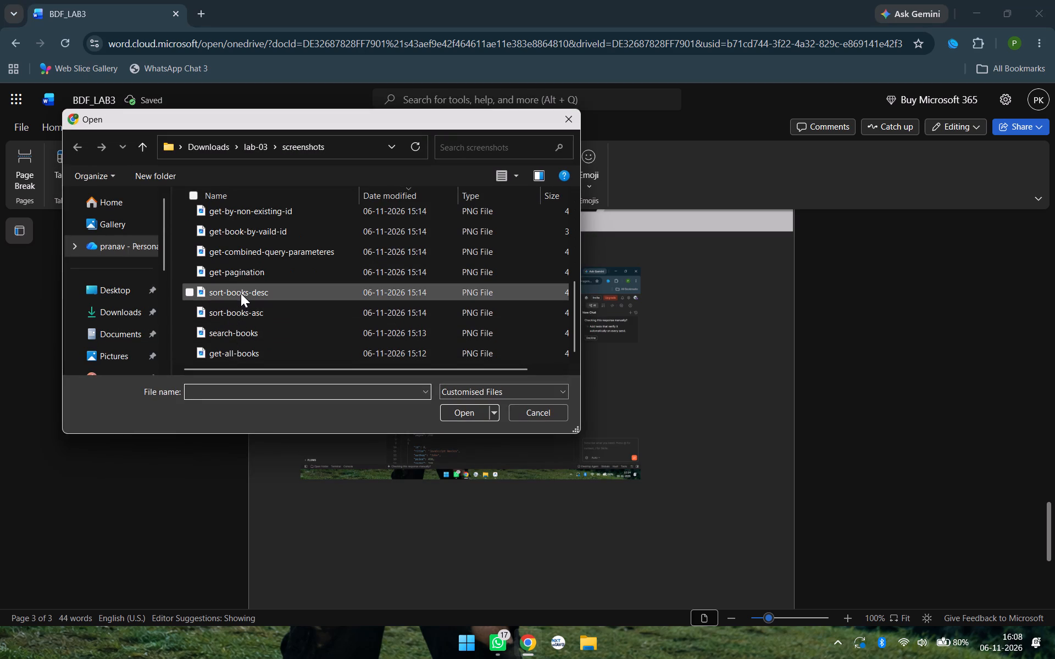
{"action": "left_click", "coordinate": [241, 293]}
{"action": "left_click", "coordinate": [477, 413]}
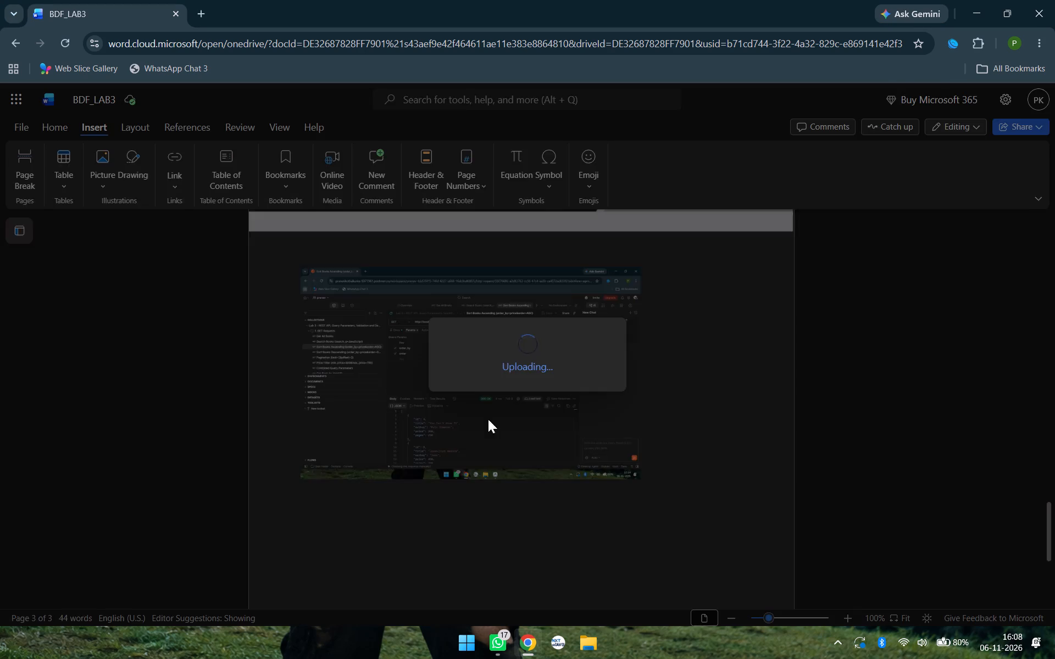
Resize the sort-books-desc picture proportionally to about 13.80 cm wide and 8.63 cm high.
{"action": "left_click", "coordinate": [599, 455]}
{"action": "left_click_drag", "start_coordinate": [743, 539], "coordinate": [658, 487]}
{"action": "left_click", "coordinate": [673, 484]}
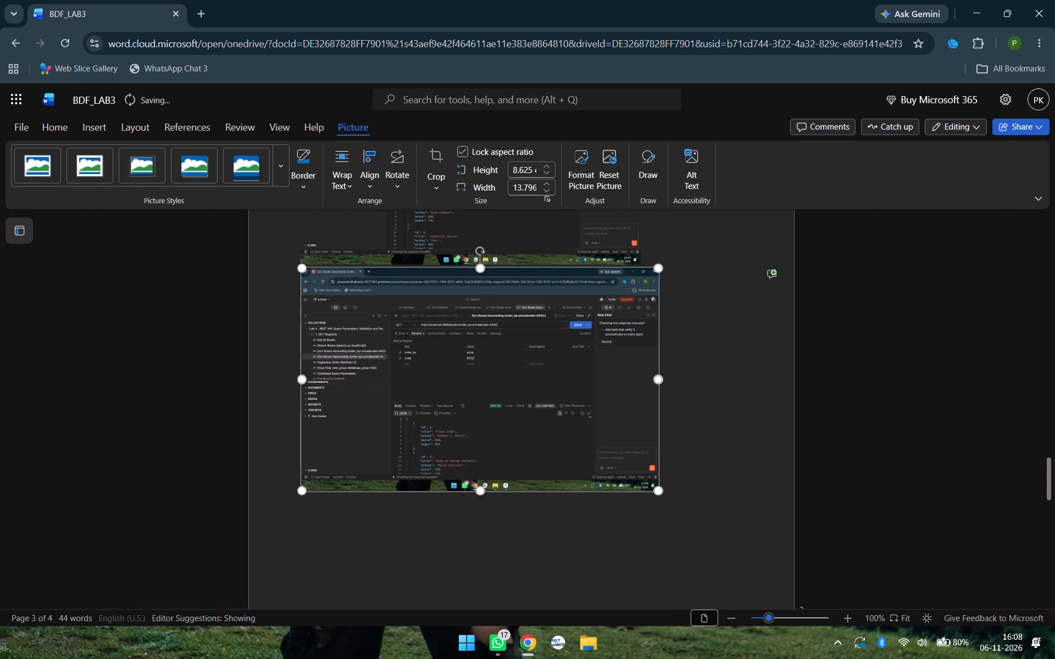
Insert the get-pagination image from the lab-03 screenshots folder at the top of the empty page 4.
{"action": "scroll", "coordinate": [673, 484], "scroll_direction": "down", "scroll_amount": 3}
{"action": "scroll", "coordinate": [673, 484], "scroll_direction": "up", "scroll_amount": 1}
{"action": "scroll", "coordinate": [673, 484], "scroll_direction": "down", "scroll_amount": 2}
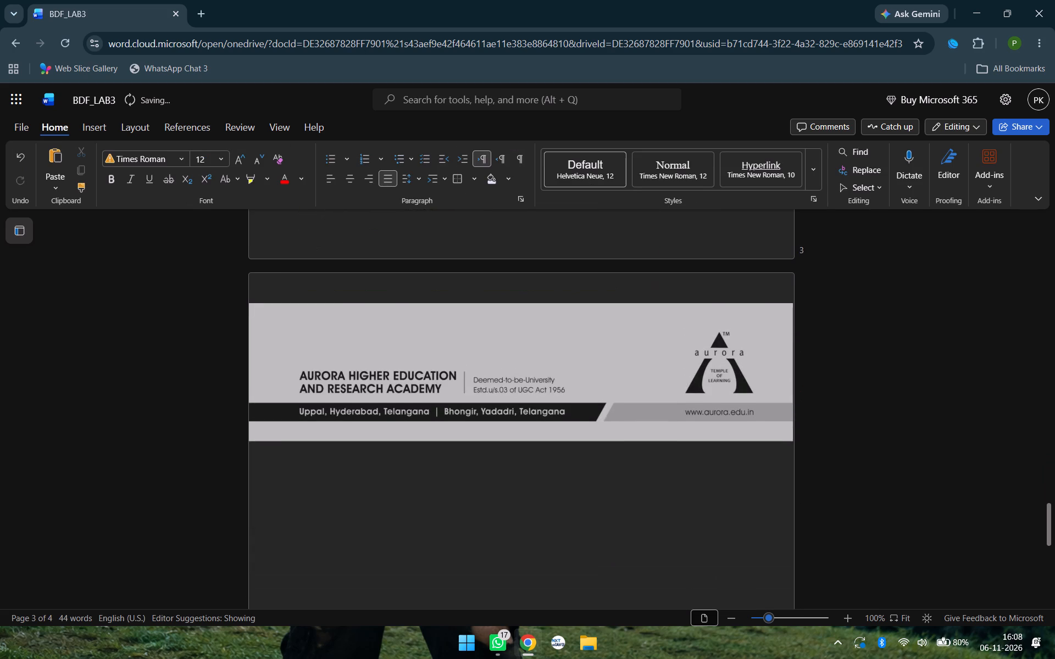
{"action": "left_click", "coordinate": [362, 511]}
{"action": "left_click", "coordinate": [325, 460]}
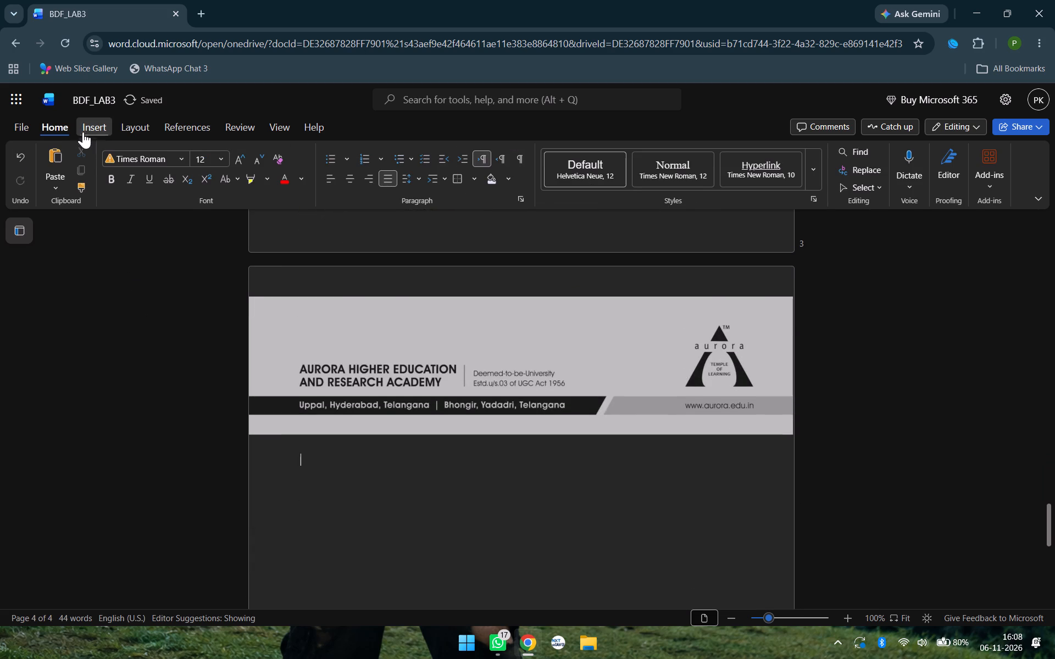
{"action": "left_click", "coordinate": [84, 130]}
{"action": "left_click", "coordinate": [103, 154]}
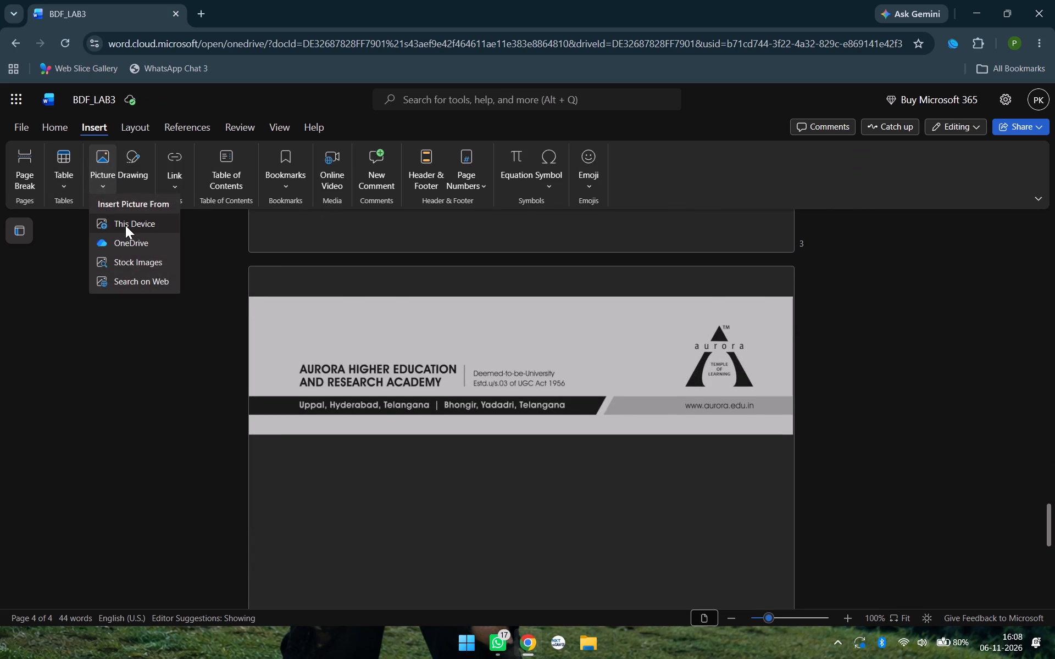
{"action": "left_click", "coordinate": [125, 224]}
{"action": "scroll", "coordinate": [204, 296], "scroll_direction": "down", "scroll_amount": 6}
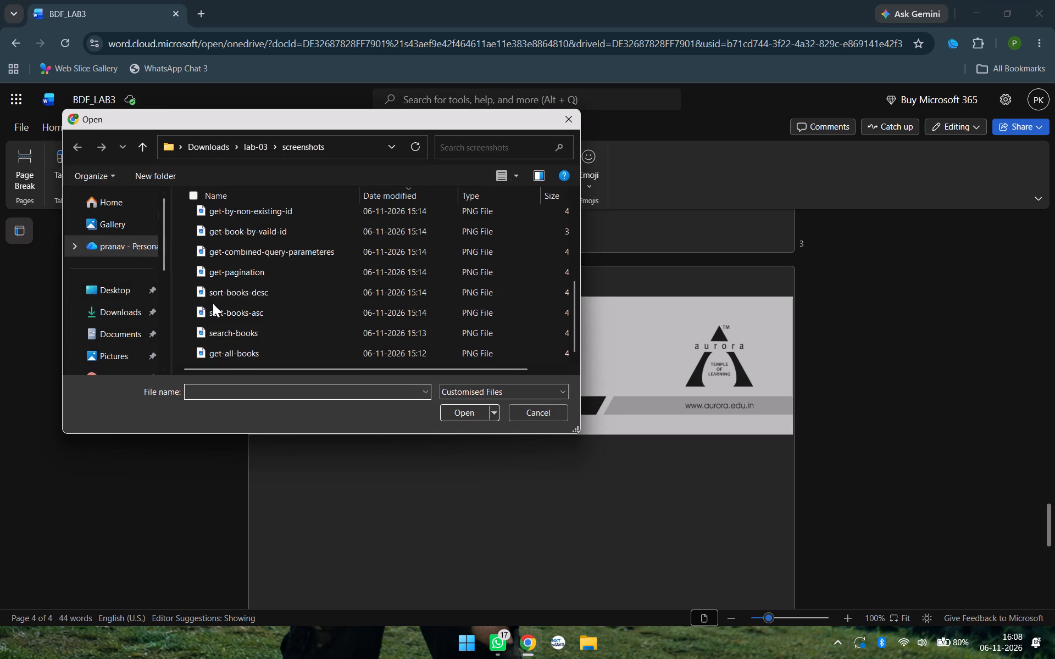
{"action": "left_click", "coordinate": [292, 272]}
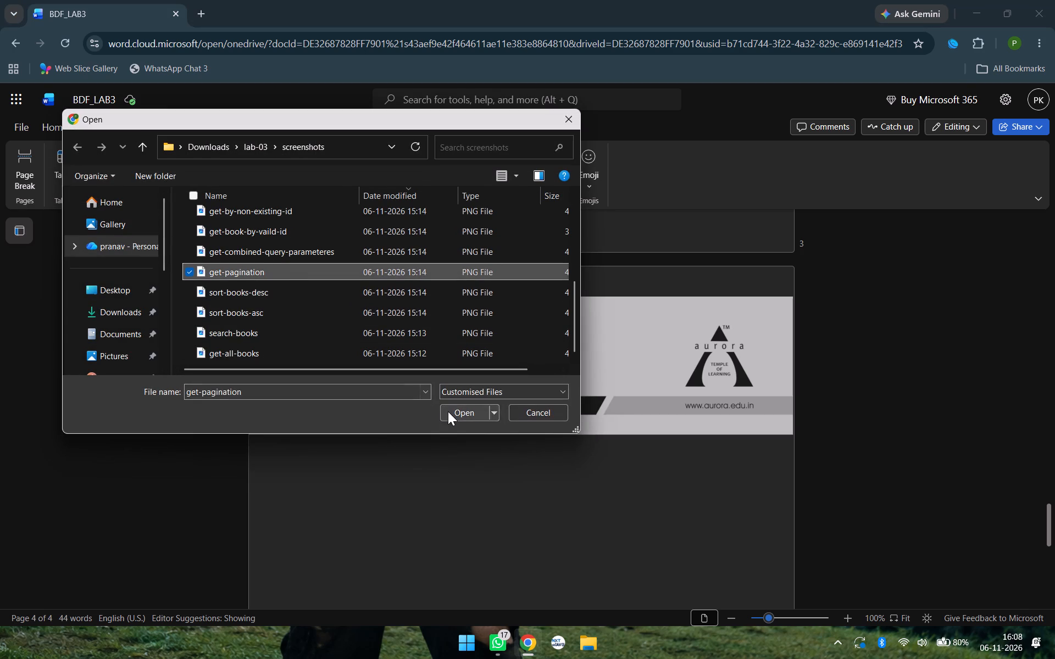
{"action": "left_click", "coordinate": [448, 411]}
Resize the get-pagination picture proportionally to about 12.53 cm wide and 7.83 cm high.
{"action": "left_click", "coordinate": [538, 432]}
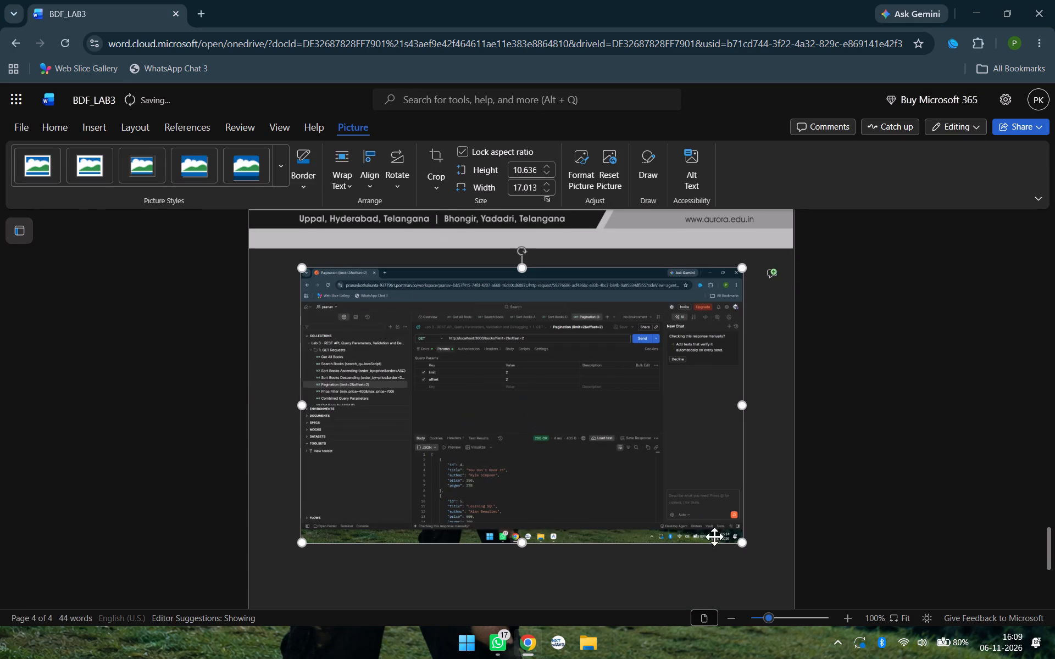
{"action": "left_click_drag", "start_coordinate": [745, 543], "coordinate": [618, 471]}
{"action": "left_click", "coordinate": [636, 464]}
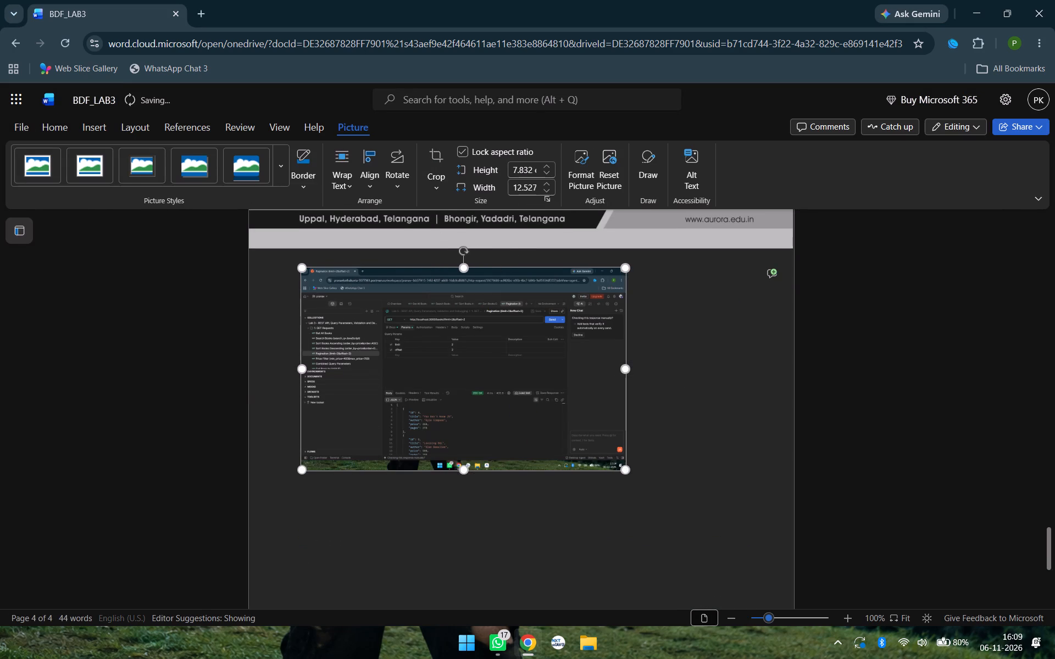
Insert the get-combined-query-parameteres image from the lab-03 screenshots folder on the line below the get-pagination picture.
{"action": "left_click", "coordinate": [313, 485]}
{"action": "left_click", "coordinate": [85, 130]}
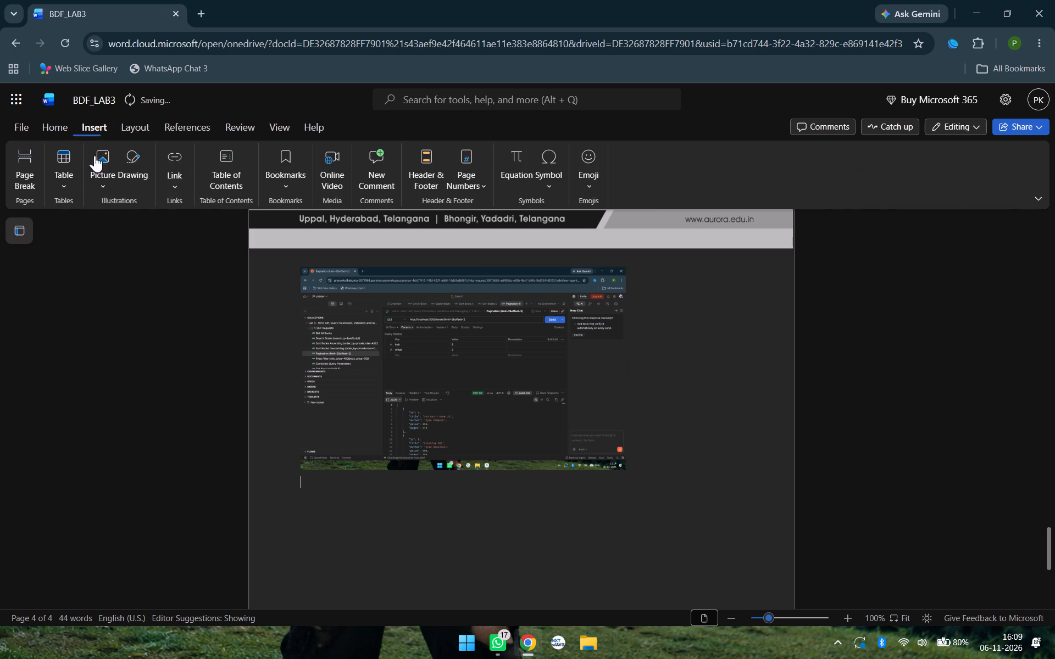
{"action": "left_click", "coordinate": [99, 159]}
{"action": "left_click", "coordinate": [121, 219]}
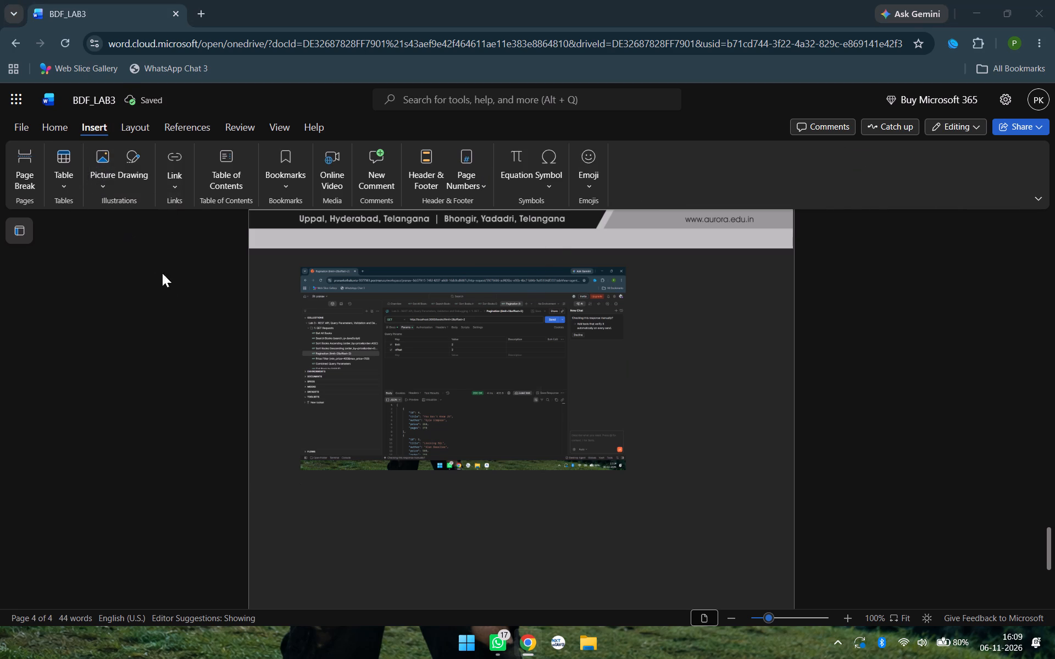
{"action": "scroll", "coordinate": [258, 343], "scroll_direction": "down", "scroll_amount": 2}
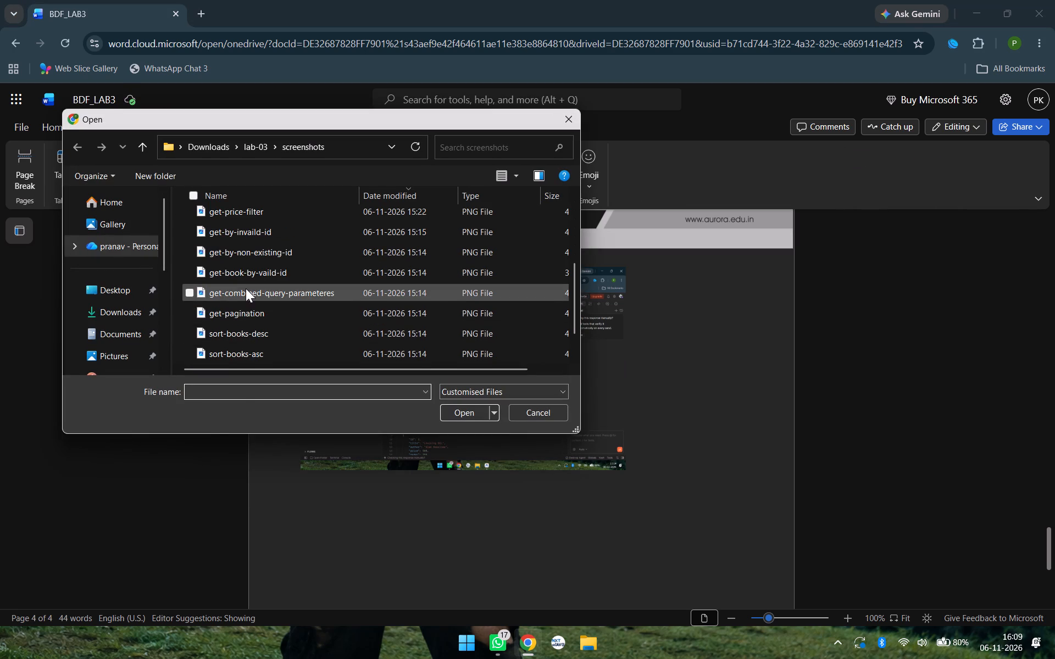
{"action": "left_click", "coordinate": [246, 287]}
{"action": "left_click", "coordinate": [449, 410]}
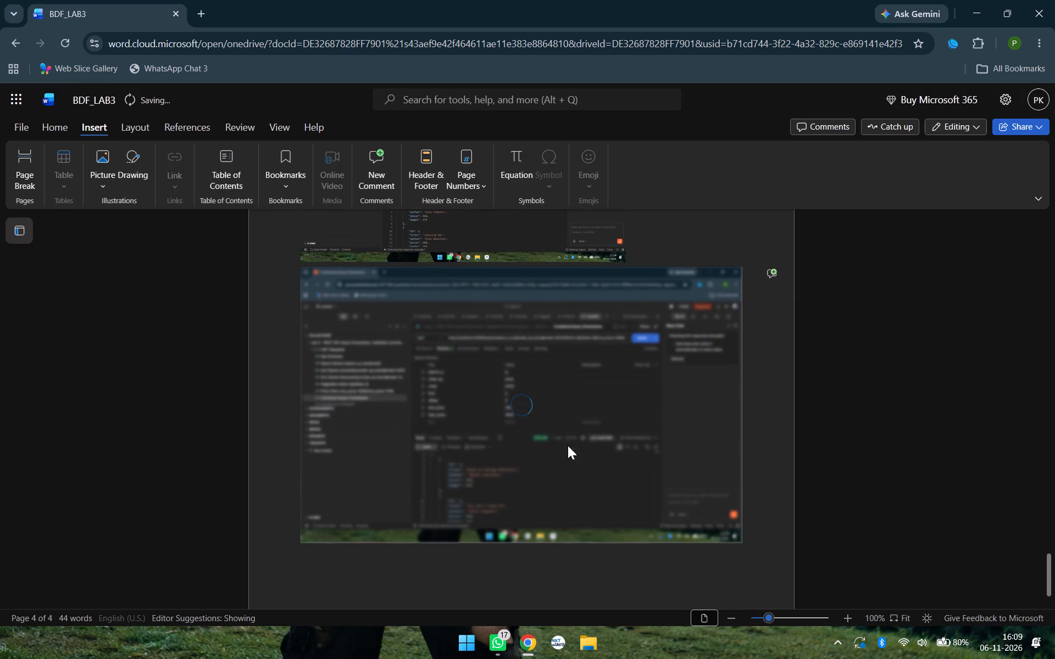
Shrink the get-combined-query-parameteres picture on page 4 proportionally to roughly four fifths of its inserted width.
{"action": "left_click", "coordinate": [595, 452]}
{"action": "left_click", "coordinate": [633, 481]}
{"action": "left_click_drag", "start_coordinate": [741, 542], "coordinate": [689, 511]}
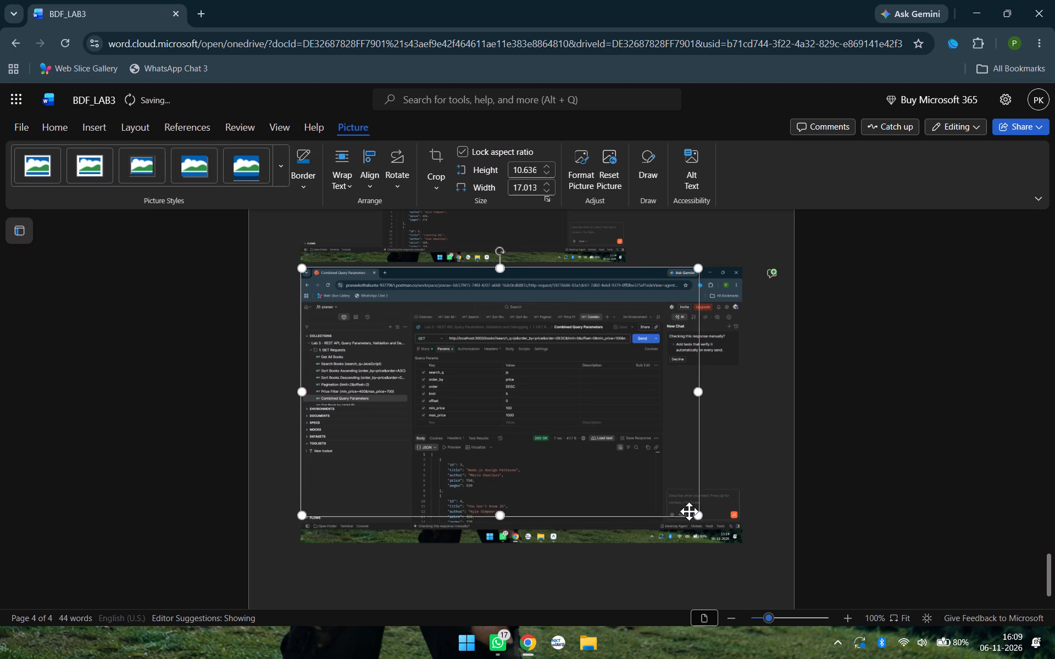
{"action": "left_click_drag", "start_coordinate": [689, 511], "coordinate": [648, 487]}
{"action": "left_click", "coordinate": [674, 457]}
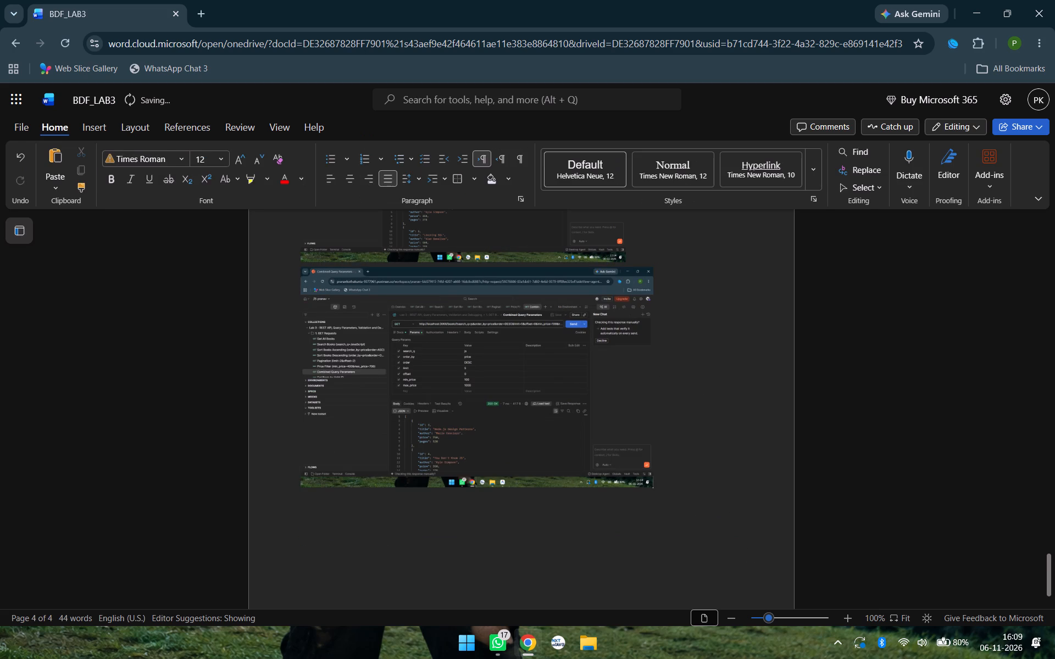
Add blank lines after the get-combined-query-parameteres picture until the cursor sits on the first line of a new page 5.
{"action": "scroll", "coordinate": [675, 468], "scroll_direction": "down", "scroll_amount": 6}
{"action": "left_click", "coordinate": [675, 421]}
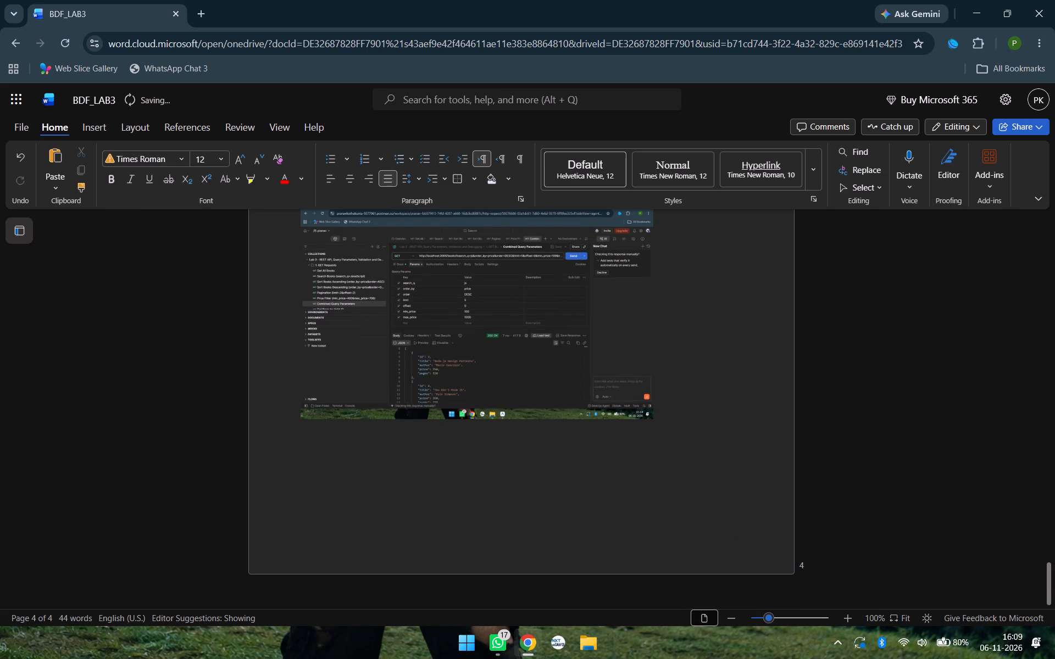
{"action": "key", "text": "Return"}
{"action": "key", "text": "Return"}
{"action": "key", "text": "Return"}
{"action": "key", "text": "Return"}
{"action": "key", "text": "Return"}
{"action": "key", "text": "Return"}
{"action": "key", "text": "Return"}
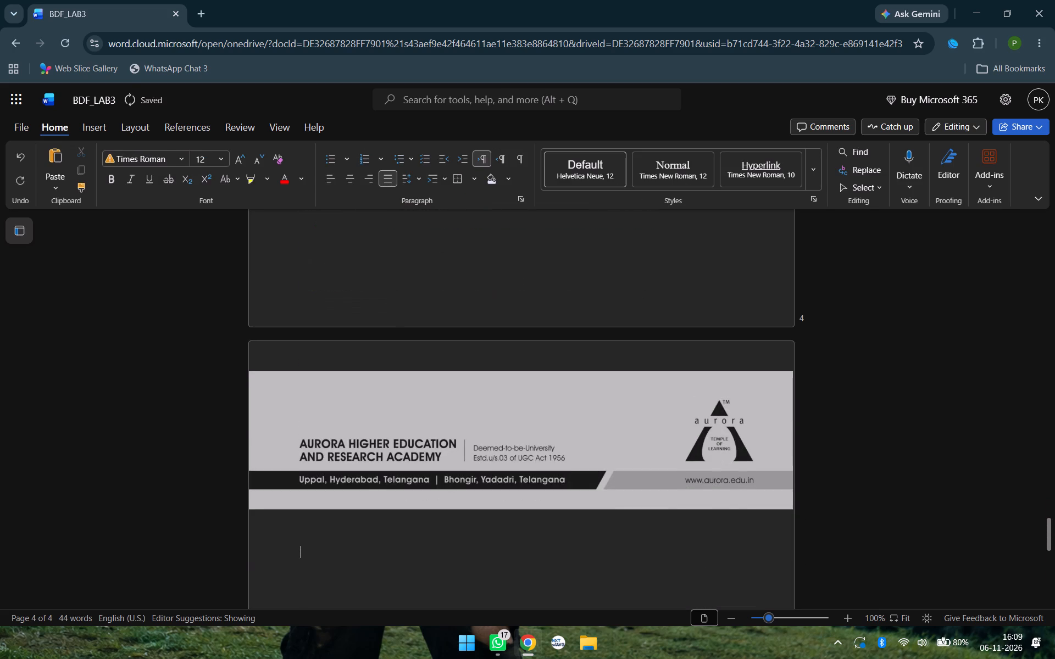
{"action": "key", "text": "BackSpace"}
Insert the get-book-by-vaild-id image from the lab-03 screenshots folder at the top of page 5.
{"action": "left_click", "coordinate": [104, 131]}
{"action": "left_click", "coordinate": [105, 160]}
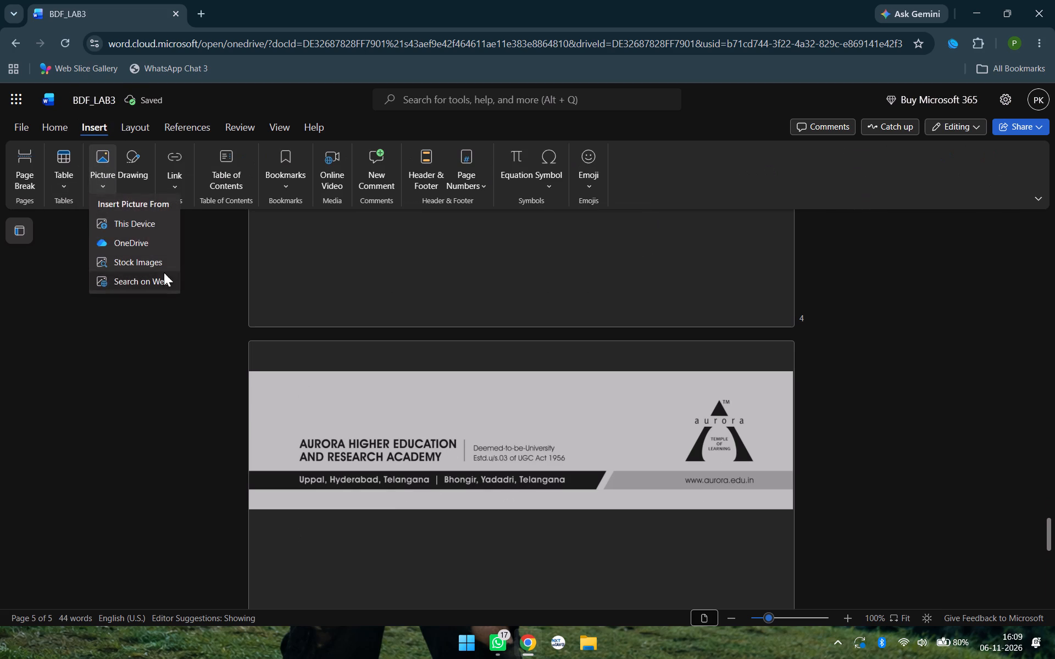
{"action": "left_click", "coordinate": [141, 221]}
{"action": "scroll", "coordinate": [262, 334], "scroll_direction": "down", "scroll_amount": 5}
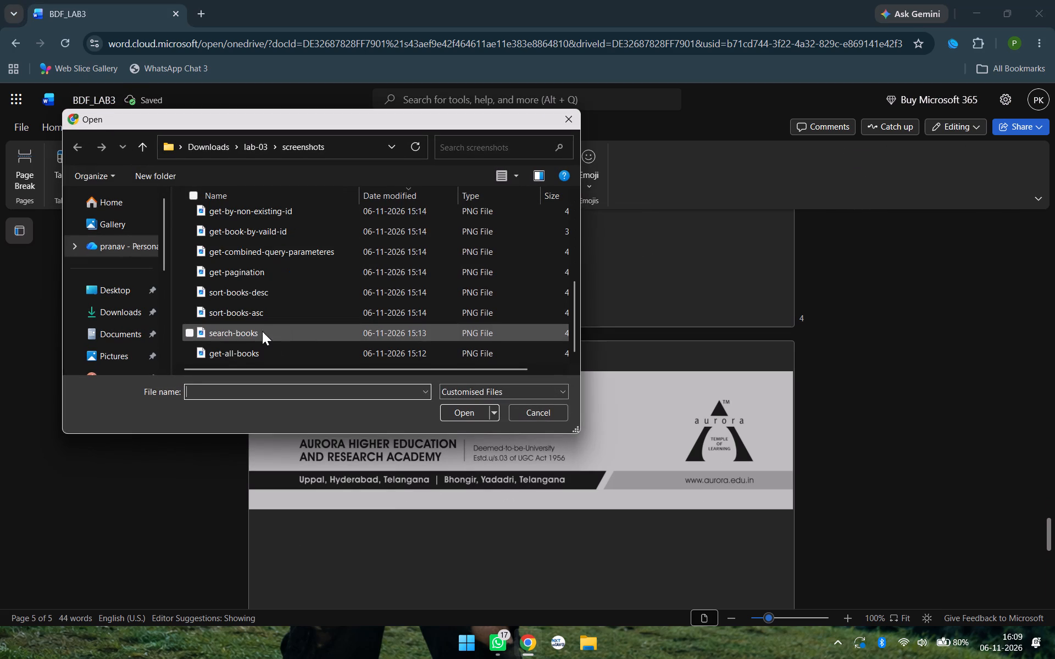
{"action": "left_click", "coordinate": [271, 234]}
{"action": "left_click", "coordinate": [457, 418]}
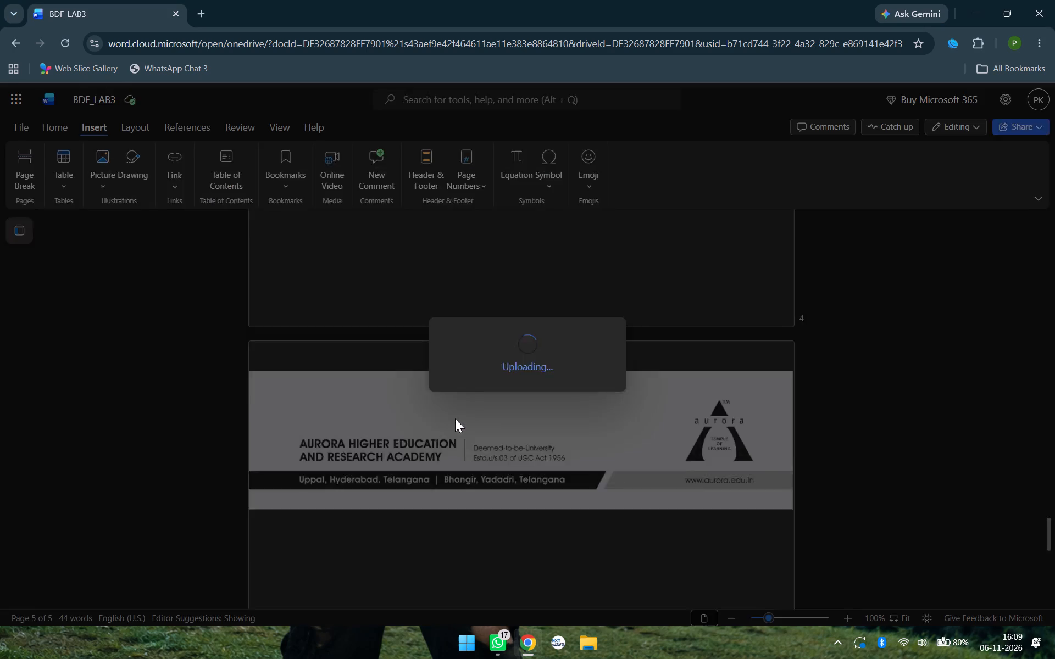
Shrink the get-book-by-vaild-id picture on page 5 proportionally to roughly four fifths of its inserted width.
{"action": "left_click", "coordinate": [454, 419]}
{"action": "left_click_drag", "start_coordinate": [741, 546], "coordinate": [648, 493]}
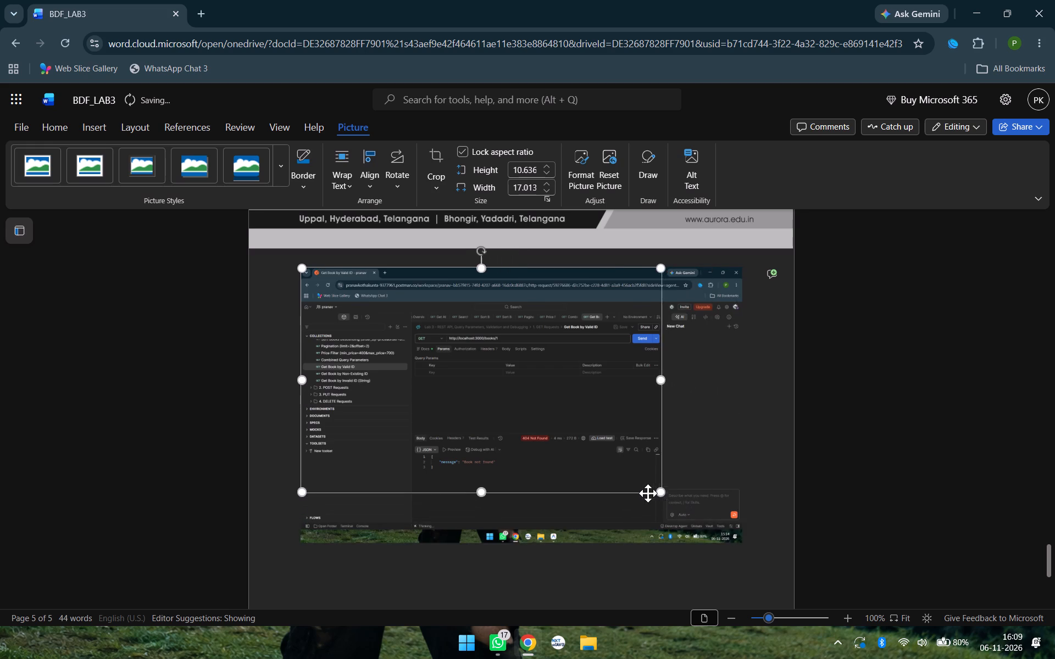
{"action": "left_click_drag", "start_coordinate": [648, 493], "coordinate": [643, 490]}
{"action": "left_click", "coordinate": [665, 475]}
Insert the get-by-non-existing-id image from the lab-03 screenshots folder on a new line below the get-book-by-vaild-id picture.
{"action": "key", "text": "Return"}
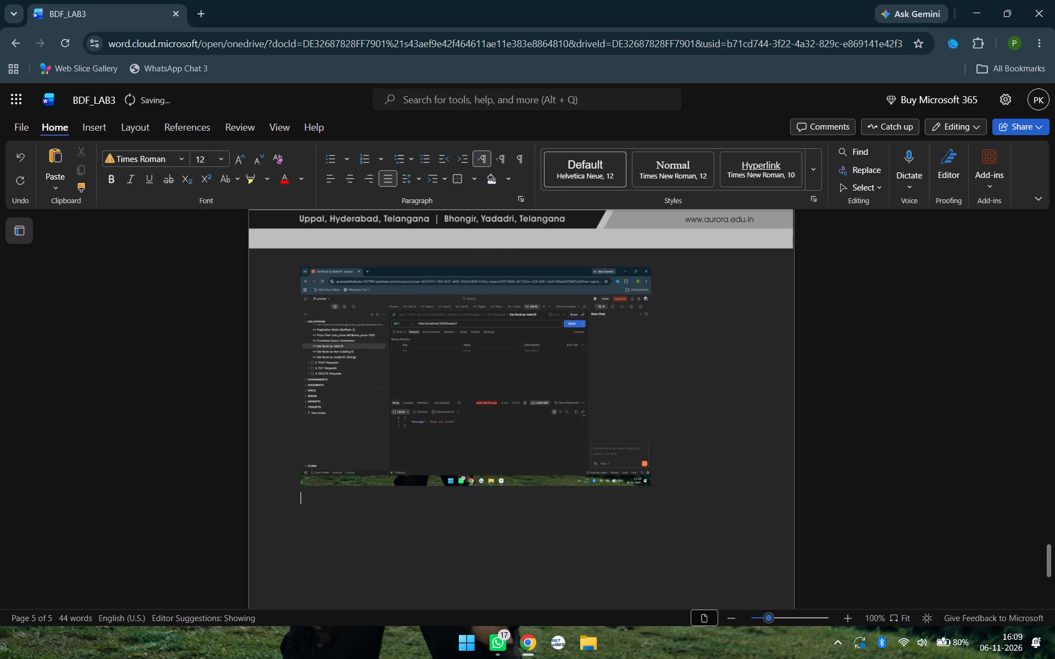
{"action": "left_click", "coordinate": [86, 130]}
{"action": "left_click", "coordinate": [91, 156]}
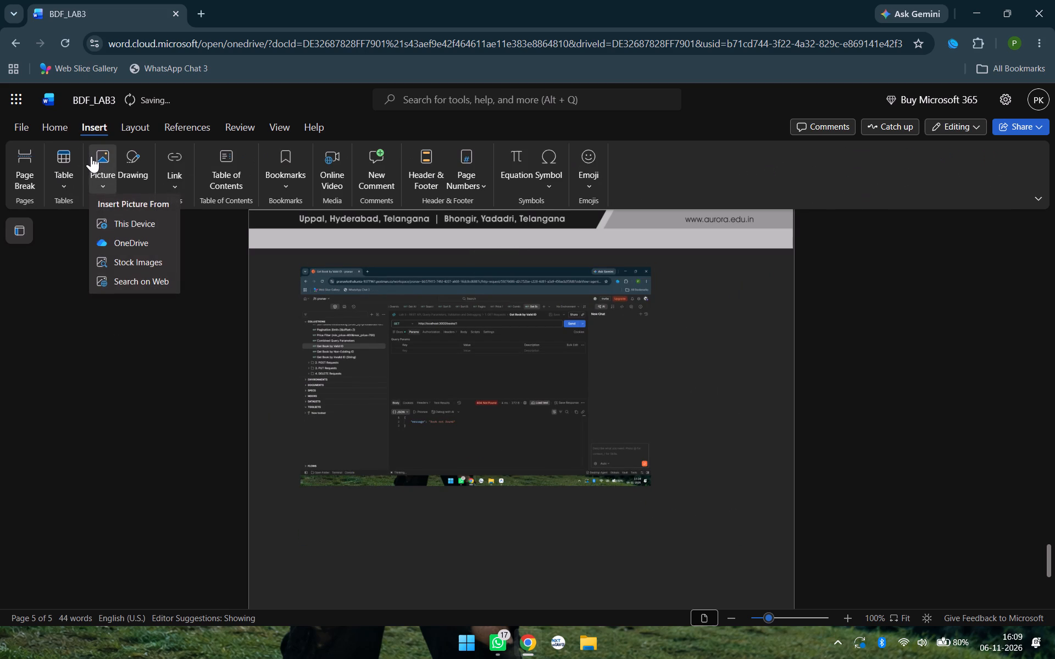
{"action": "left_click", "coordinate": [139, 229]}
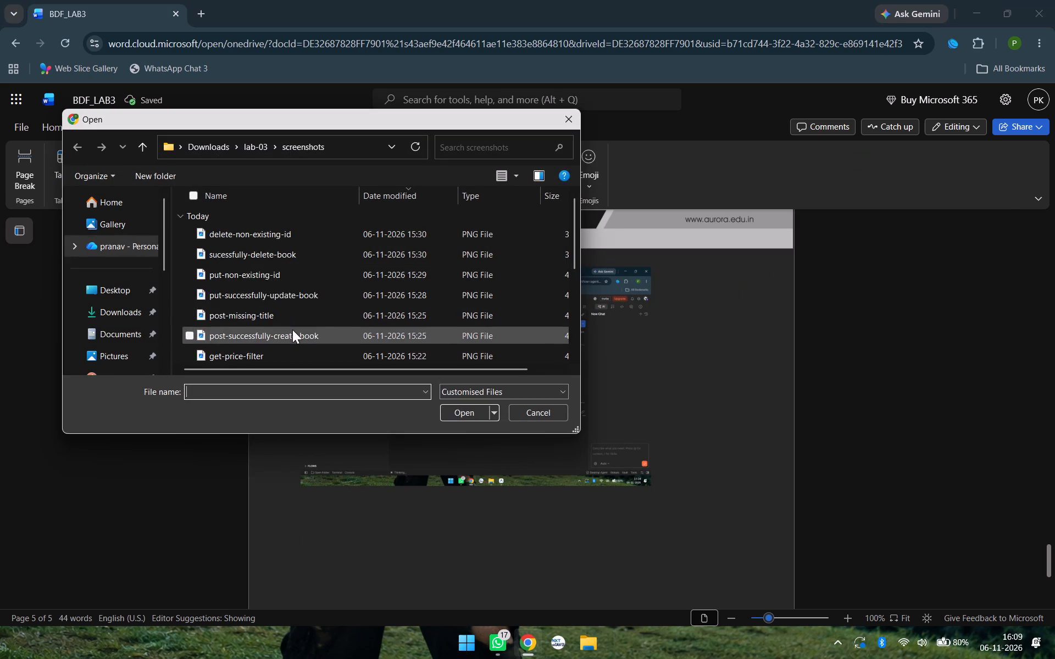
{"action": "scroll", "coordinate": [292, 331], "scroll_direction": "down", "scroll_amount": 5}
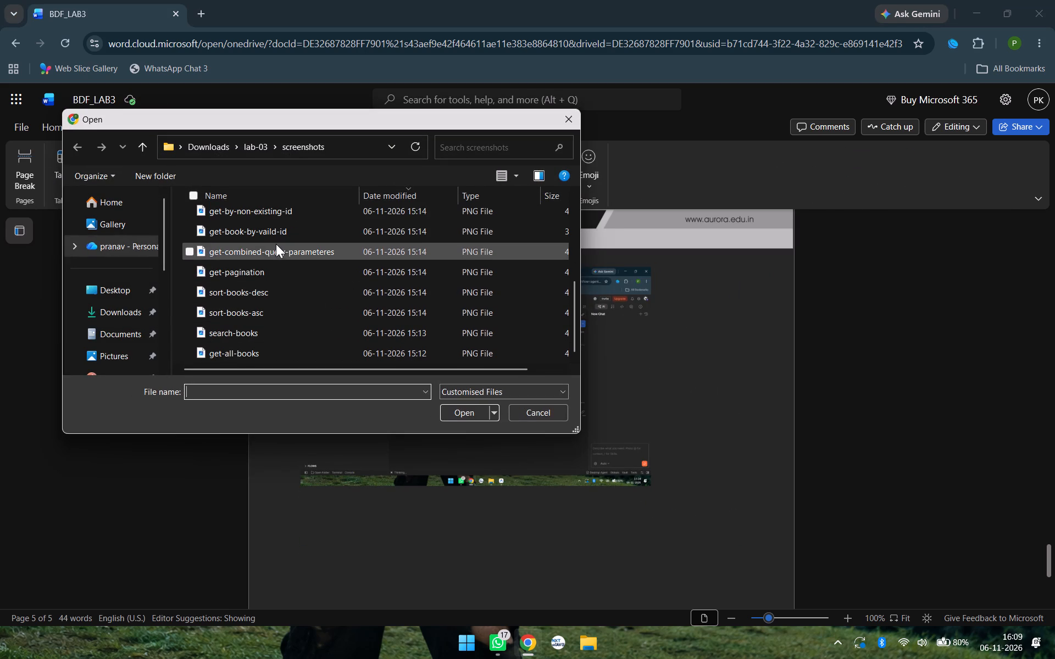
{"action": "left_click", "coordinate": [271, 211]}
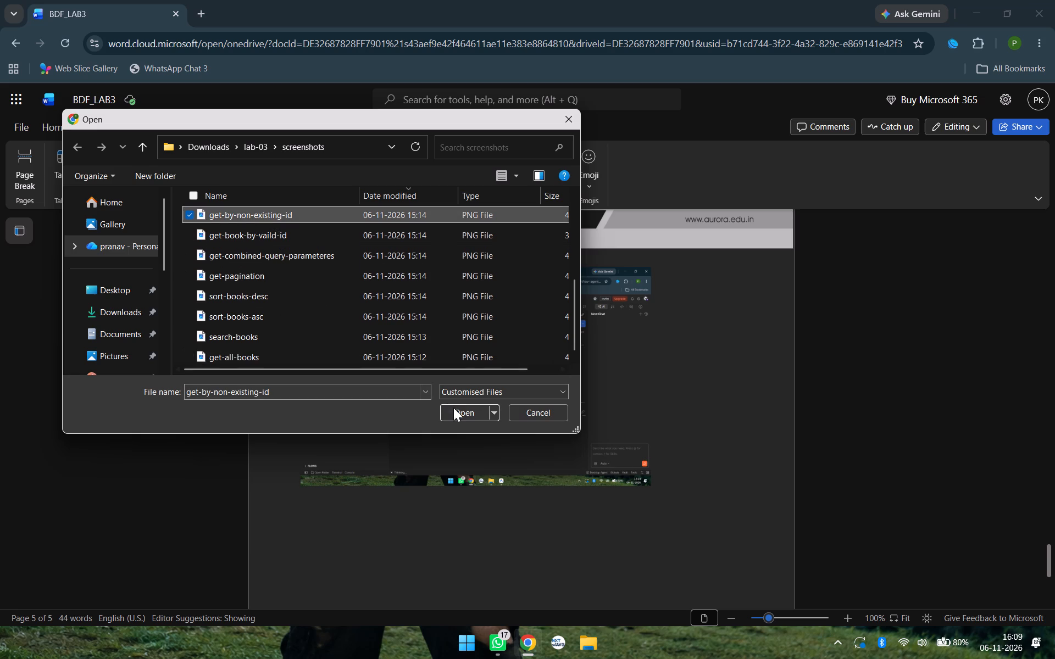
{"action": "left_click", "coordinate": [454, 409]}
Resize the get-by-non-existing-id picture proportionally to about 14.94 cm wide and 9.34 cm high.
{"action": "scroll", "coordinate": [454, 409], "scroll_direction": "up", "scroll_amount": 3}
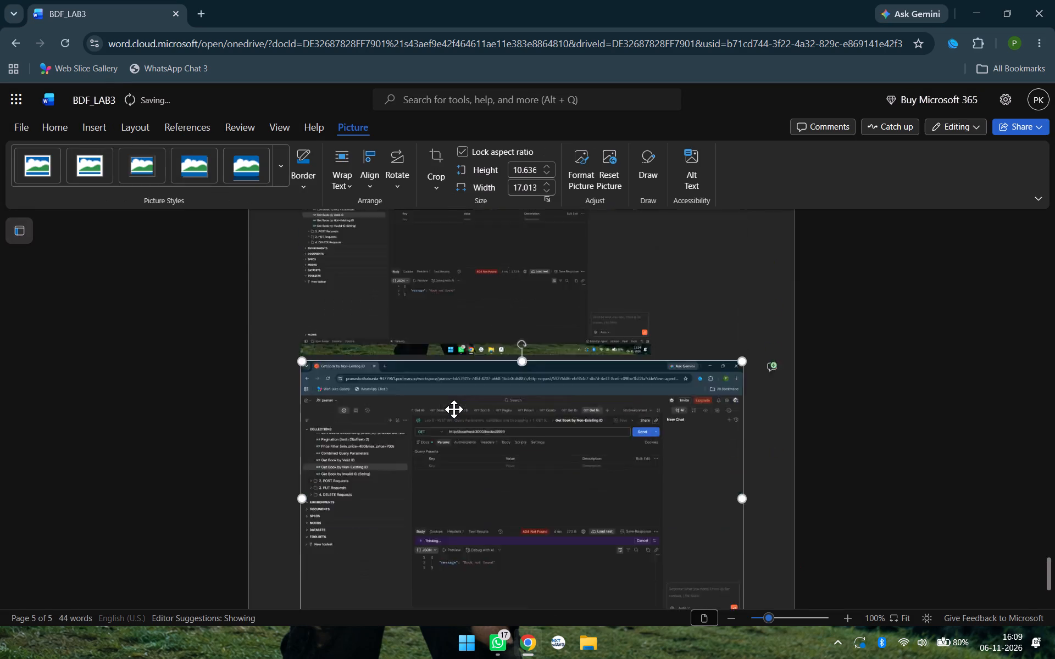
{"action": "scroll", "coordinate": [454, 409], "scroll_direction": "up", "scroll_amount": 1}
{"action": "scroll", "coordinate": [454, 409], "scroll_direction": "down", "scroll_amount": 2}
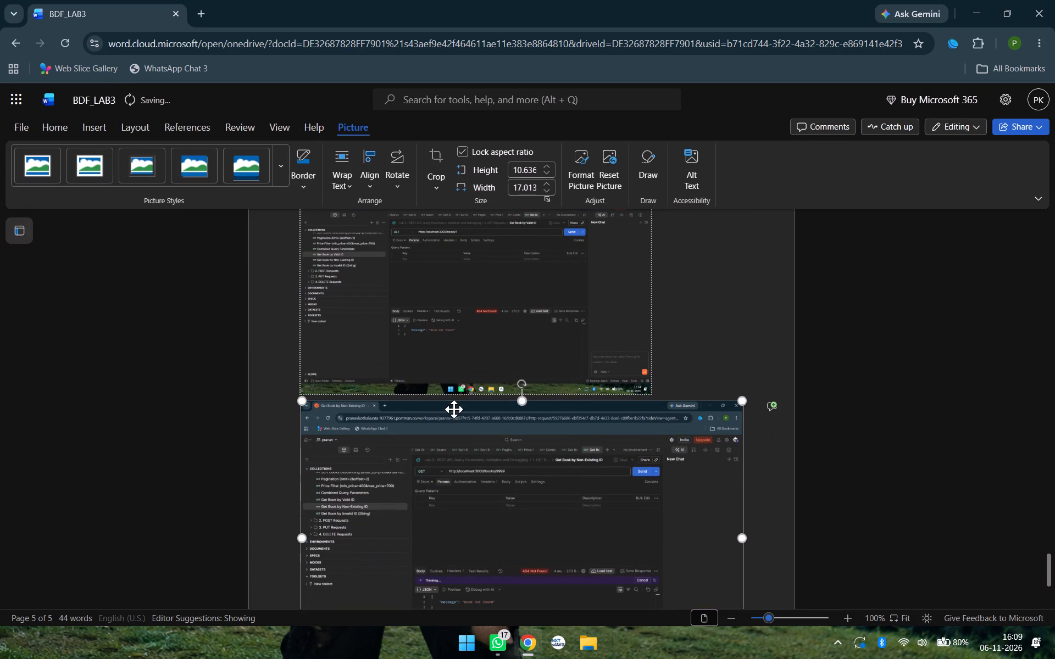
{"action": "scroll", "coordinate": [454, 409], "scroll_direction": "down", "scroll_amount": 1}
{"action": "left_click", "coordinate": [516, 463]}
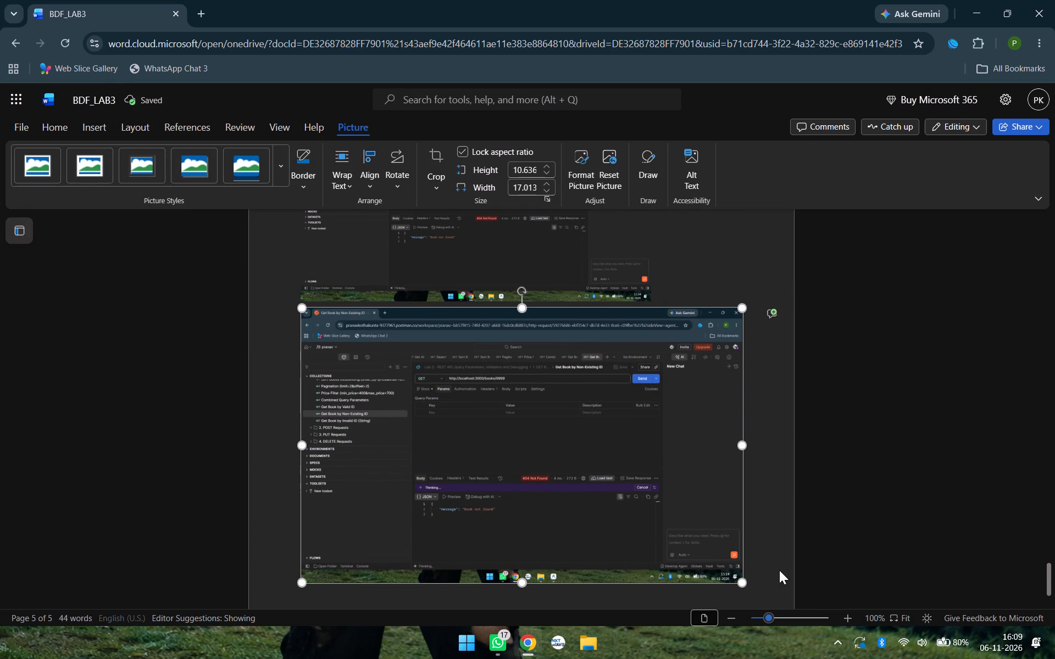
{"action": "left_click_drag", "start_coordinate": [746, 582], "coordinate": [677, 548]}
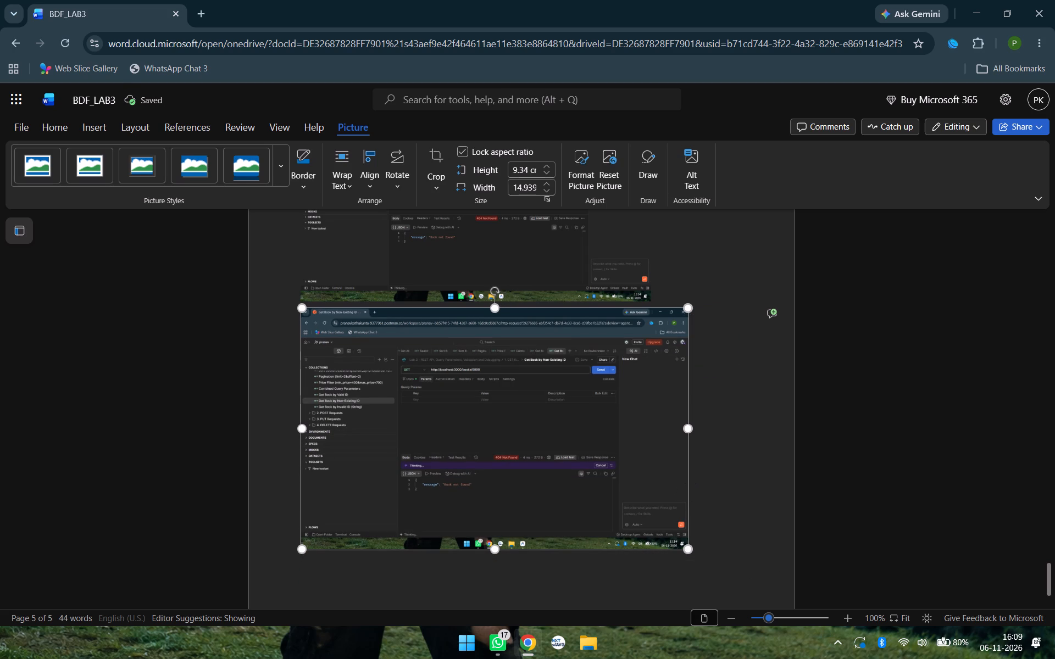
{"action": "left_click", "coordinate": [721, 487]}
Add blank lines after the get-by-non-existing-id picture until the cursor sits on the first line of a new page 6.
{"action": "scroll", "coordinate": [597, 407], "scroll_direction": "down", "scroll_amount": 1}
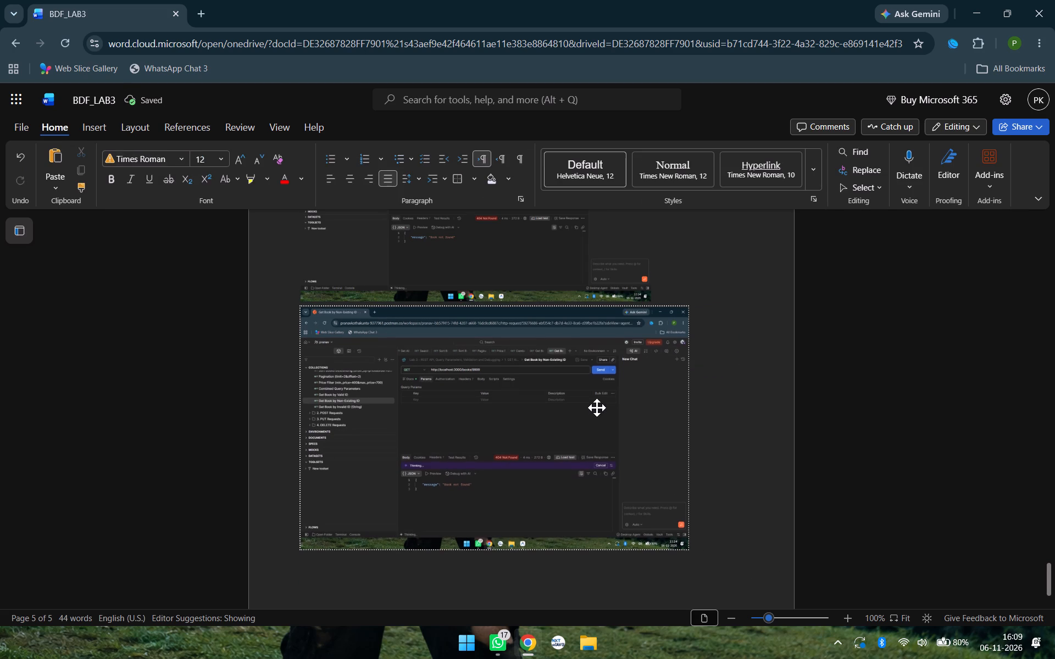
{"action": "scroll", "coordinate": [597, 407], "scroll_direction": "down", "scroll_amount": 4}
{"action": "left_click", "coordinate": [697, 487]}
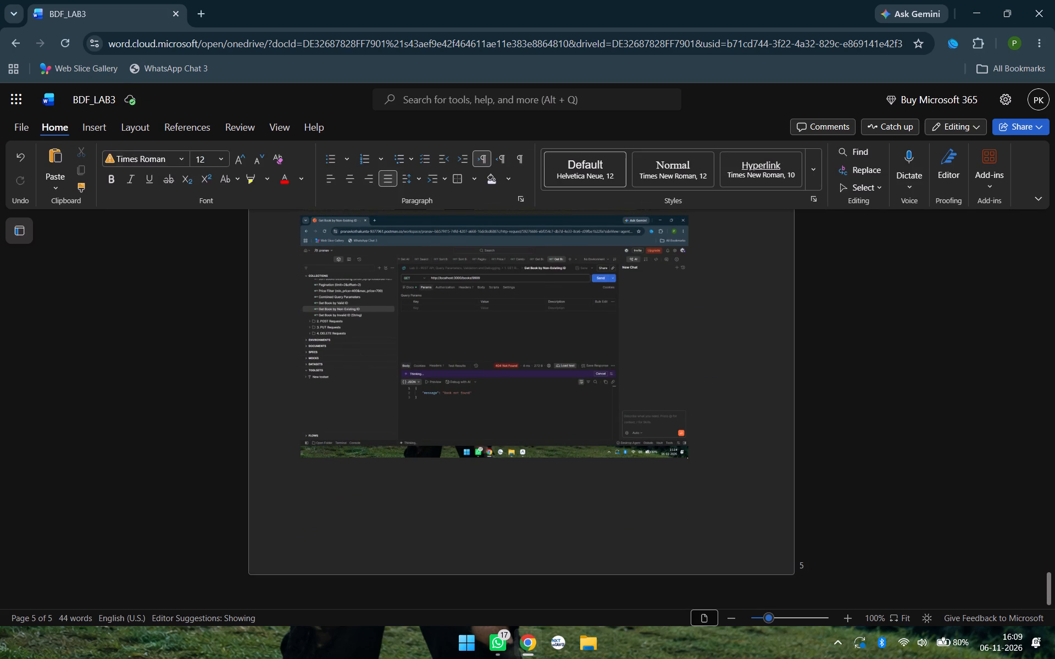
{"action": "left_click", "coordinate": [293, 528]}
{"action": "key", "text": "Down"}
{"action": "key", "text": "Right"}
{"action": "key", "text": "Right"}
{"action": "key", "text": "Return"}
{"action": "key", "text": "Return"}
{"action": "key", "text": "Return"}
{"action": "key", "text": "Return"}
{"action": "key", "text": "Return"}
{"action": "key", "text": "BackSpace"}
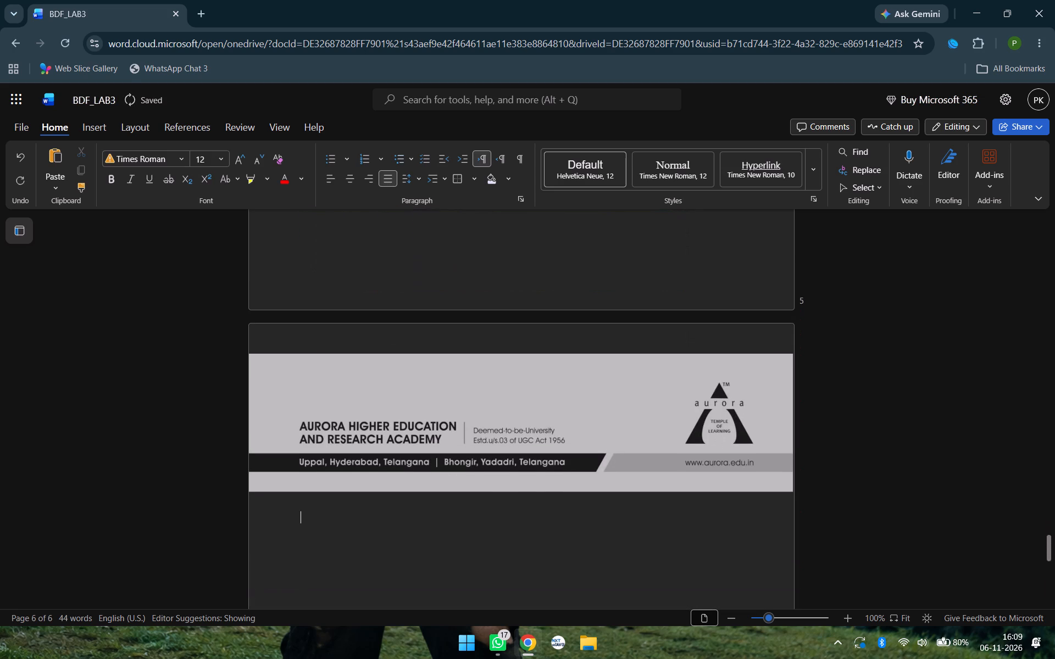
Insert the get-by-invaild-id image from the lab-03 screenshots folder on the first line of page 6.
{"action": "left_click", "coordinate": [90, 126]}
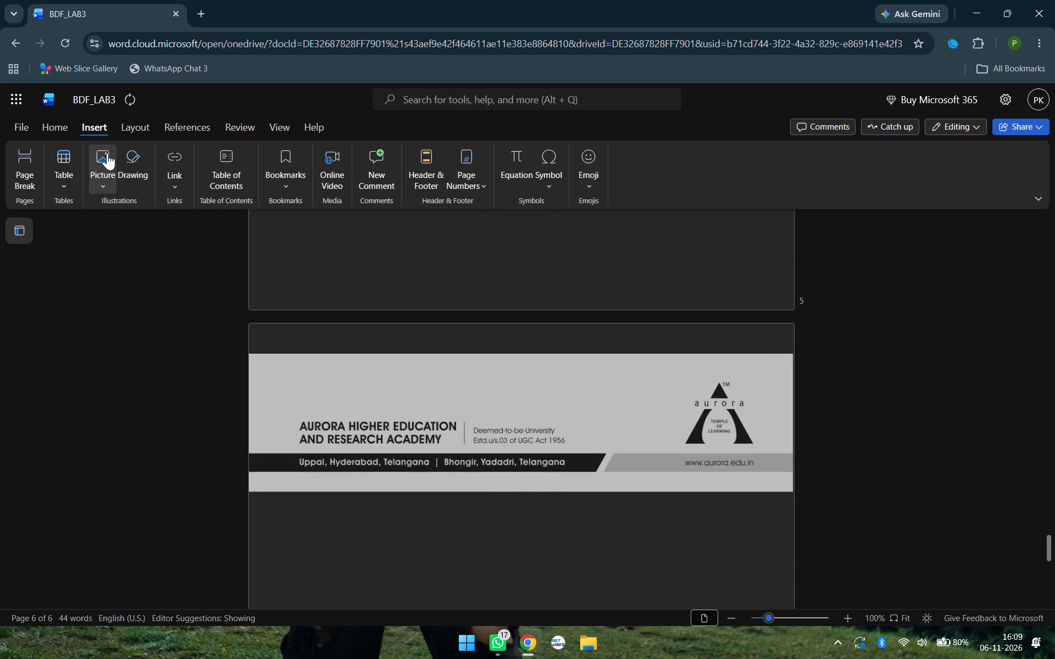
{"action": "left_click", "coordinate": [107, 153]}
{"action": "left_click", "coordinate": [125, 219]}
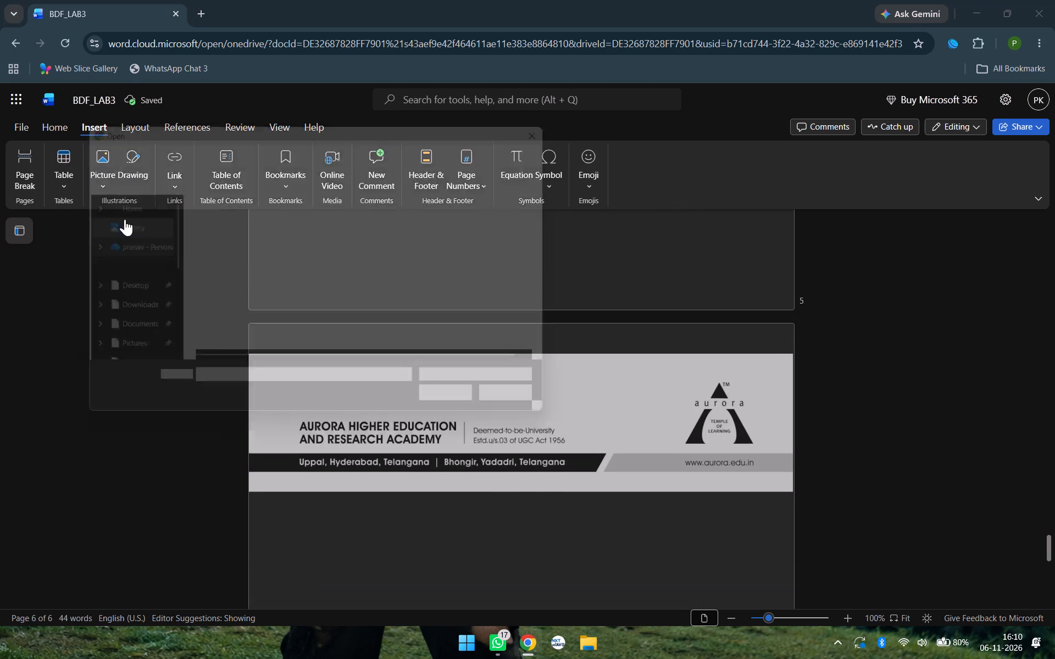
{"action": "scroll", "coordinate": [262, 282], "scroll_direction": "down", "scroll_amount": 1}
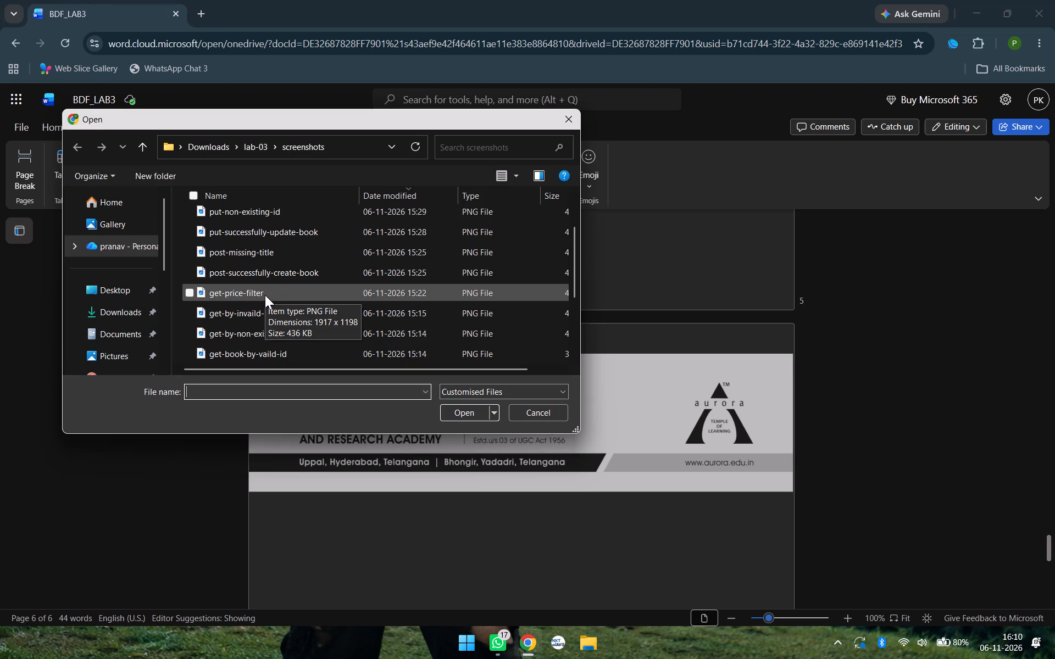
{"action": "scroll", "coordinate": [295, 334], "scroll_direction": "down", "scroll_amount": 1}
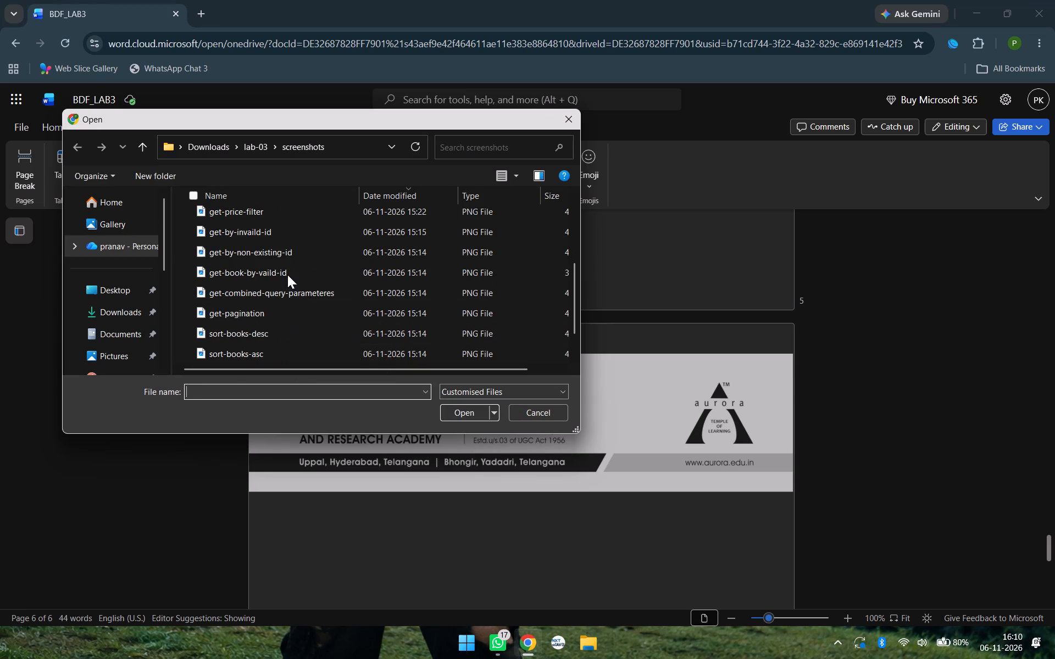
{"action": "left_click", "coordinate": [274, 234]}
{"action": "left_click", "coordinate": [449, 407]}
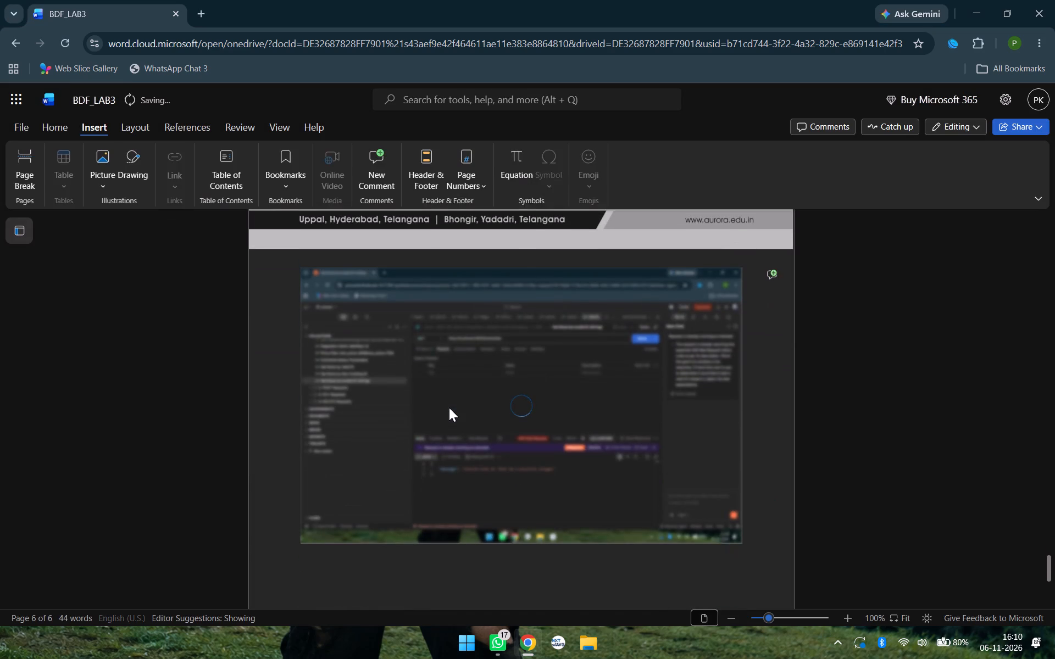
Resize the get-by-invaild-id picture proportionally to about 14.05 cm wide and 8.78 cm high.
{"action": "left_click", "coordinate": [450, 409]}
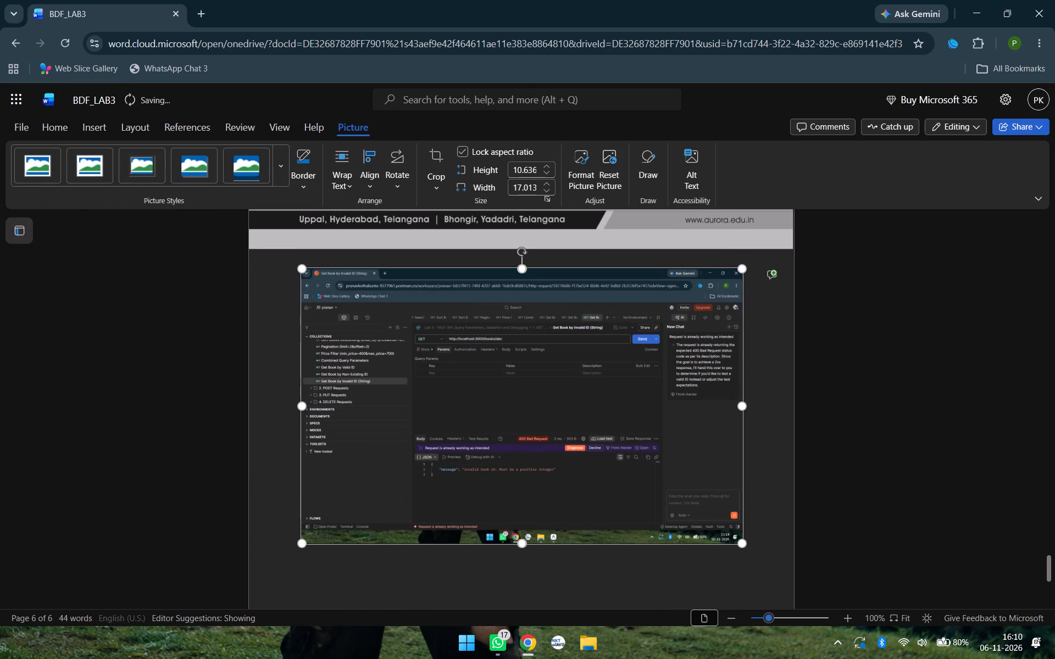
{"action": "left_click_drag", "start_coordinate": [745, 546], "coordinate": [664, 498]}
{"action": "left_click", "coordinate": [673, 487]}
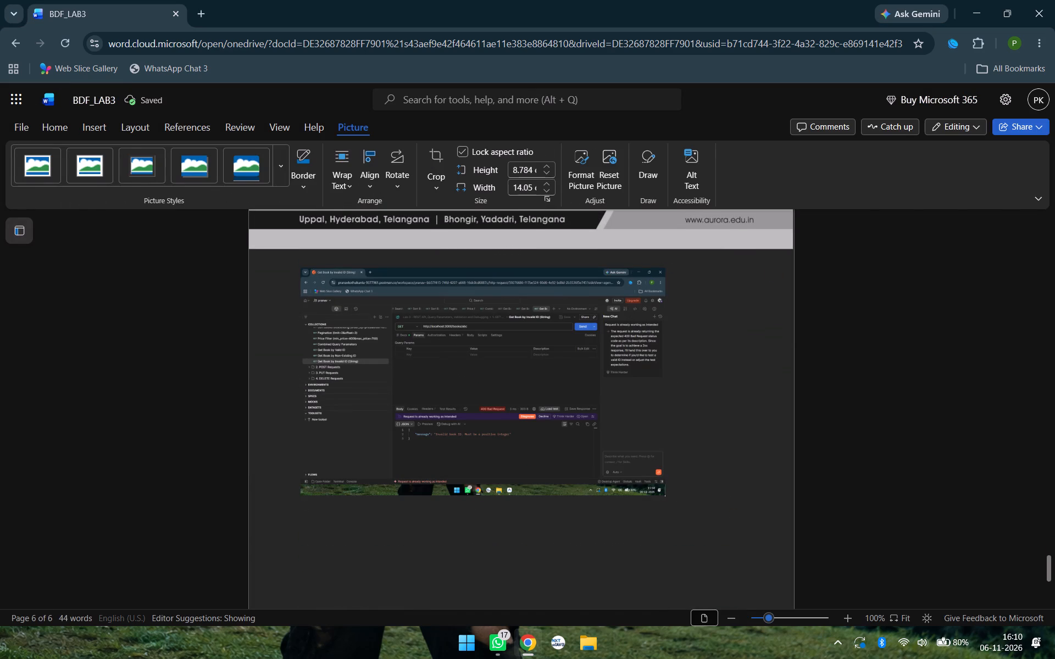
Insert the get-price-filter image from the lab-03 screenshots folder on a new line below the get-by-invaild-id picture.
{"action": "key", "text": "Return"}
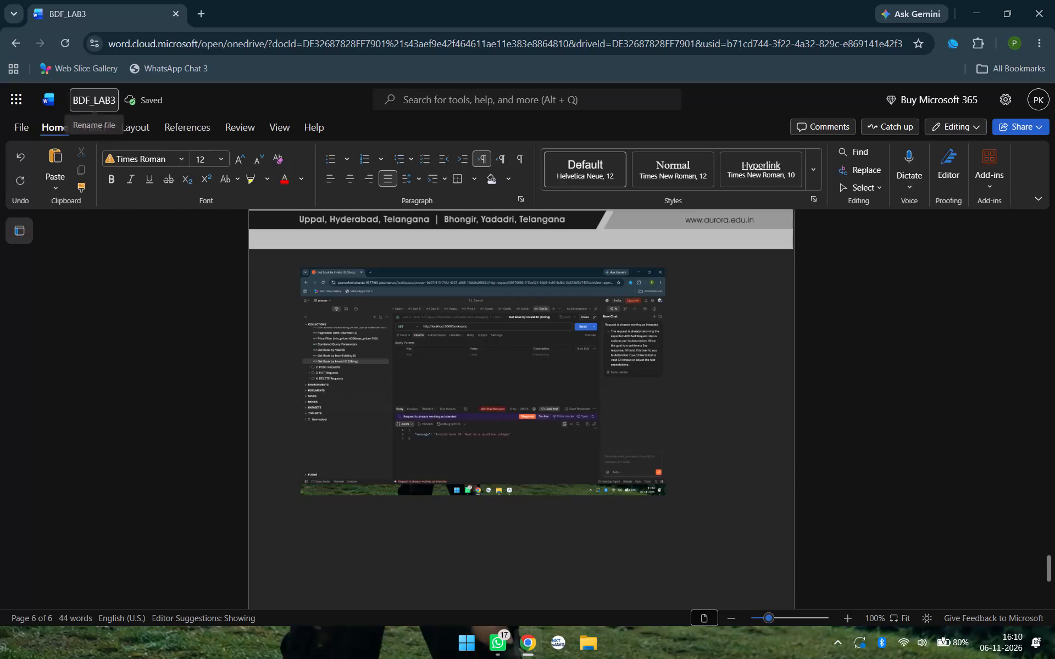
{"action": "left_click", "coordinate": [97, 120]}
{"action": "left_click", "coordinate": [109, 156]}
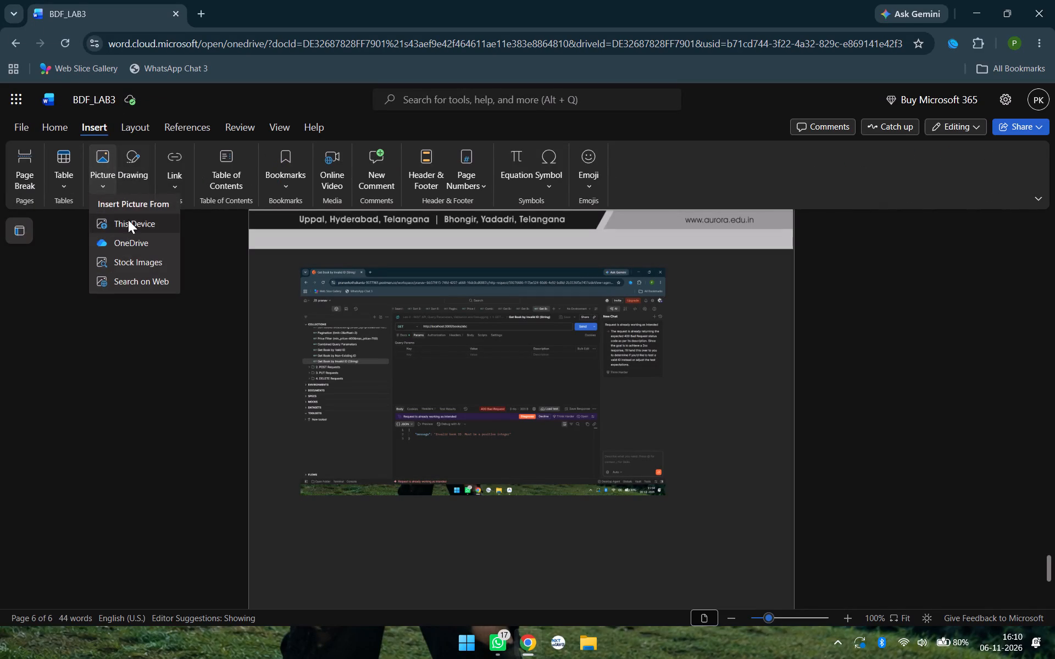
{"action": "left_click", "coordinate": [128, 220]}
{"action": "scroll", "coordinate": [248, 337], "scroll_direction": "down", "scroll_amount": 1}
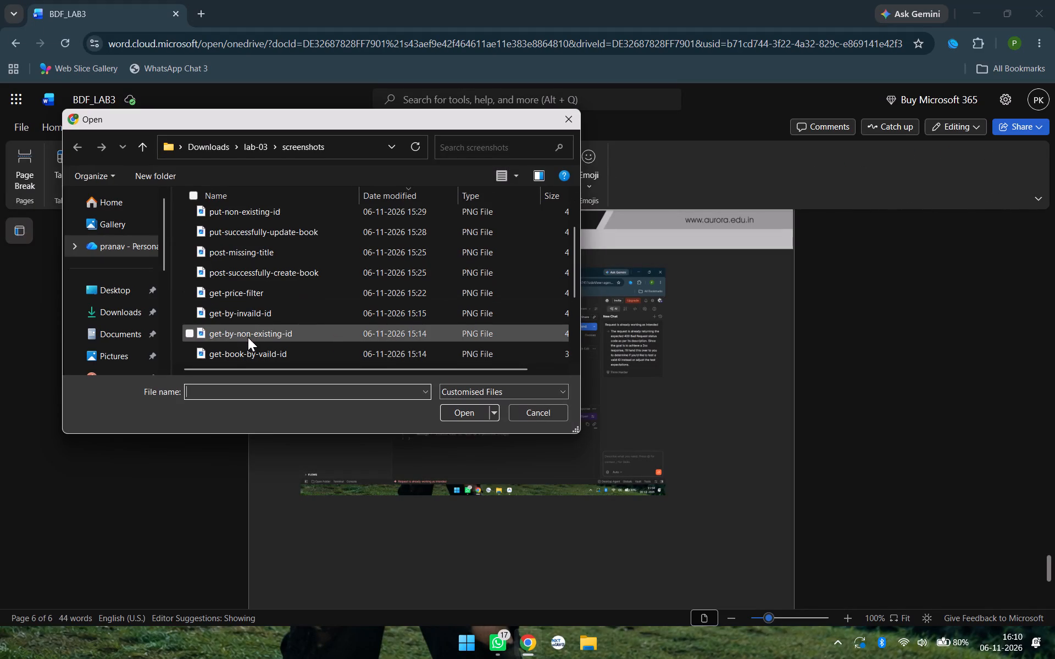
{"action": "left_click", "coordinate": [243, 291]}
{"action": "left_click", "coordinate": [448, 411]}
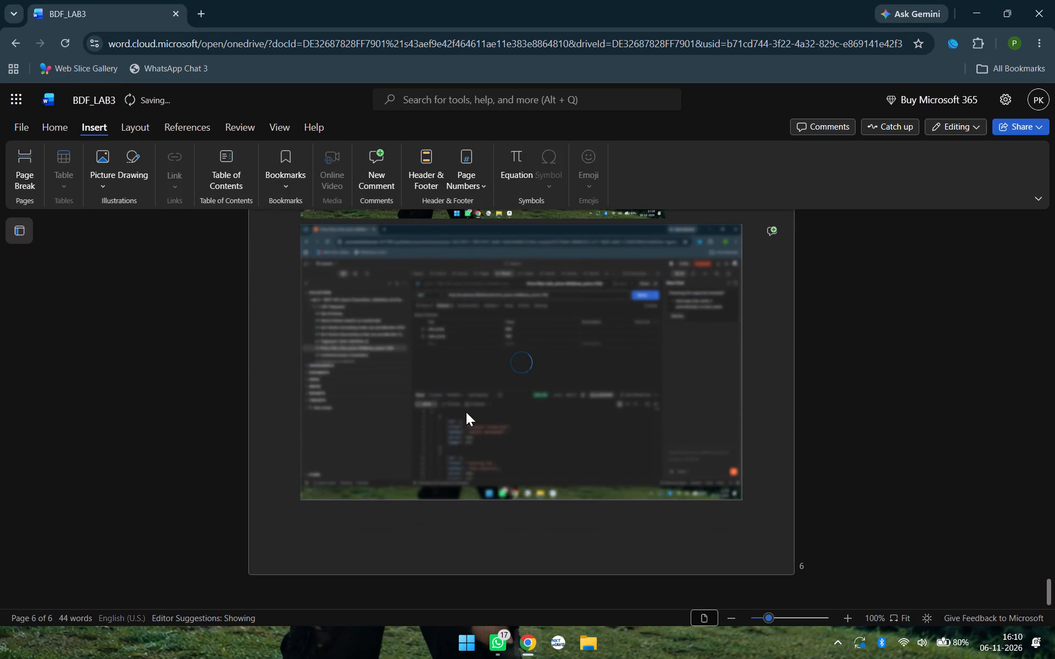
Resize the get-price-filter picture proportionally to about 13.88 cm wide and 8.68 cm high.
{"action": "left_click", "coordinate": [503, 415]}
{"action": "left_click", "coordinate": [746, 496]}
{"action": "left_click", "coordinate": [724, 485]}
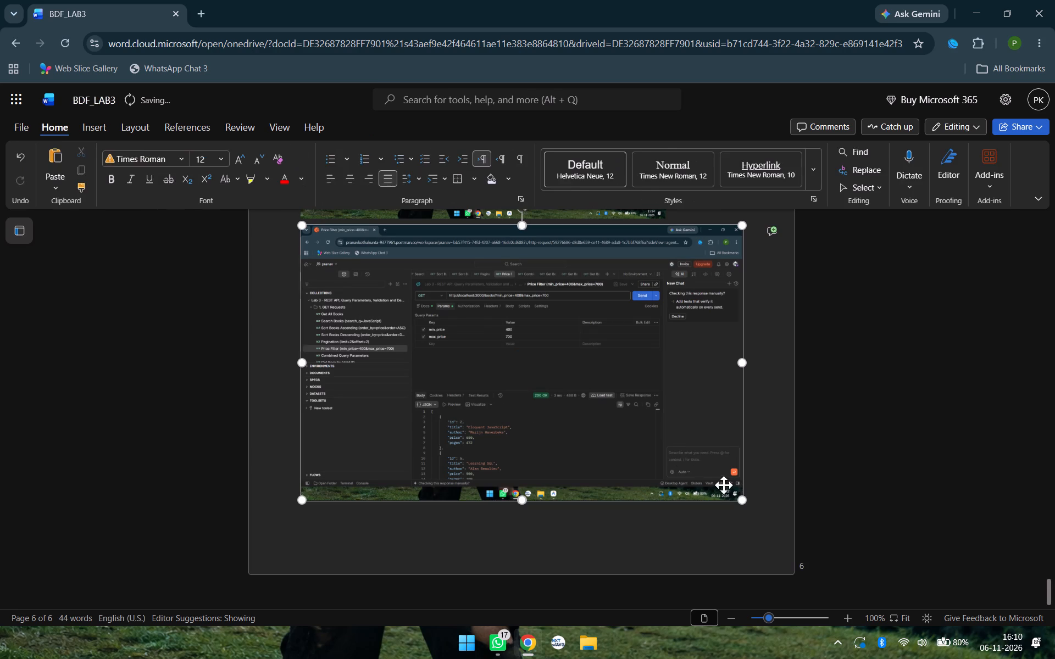
{"action": "left_click_drag", "start_coordinate": [743, 504], "coordinate": [643, 454]}
{"action": "left_click", "coordinate": [679, 423]}
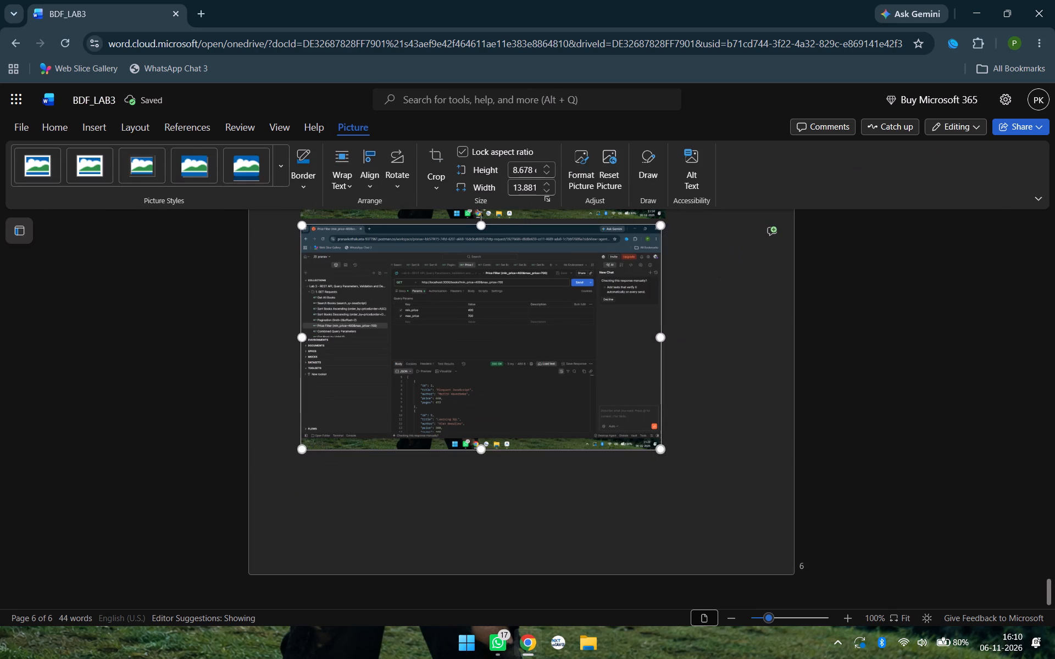
Shrink the get-by-non-existing-id picture on page 5 proportionally to about 14.01 cm wide and 8.76 cm high.
{"action": "scroll", "coordinate": [638, 449], "scroll_direction": "up", "scroll_amount": 16}
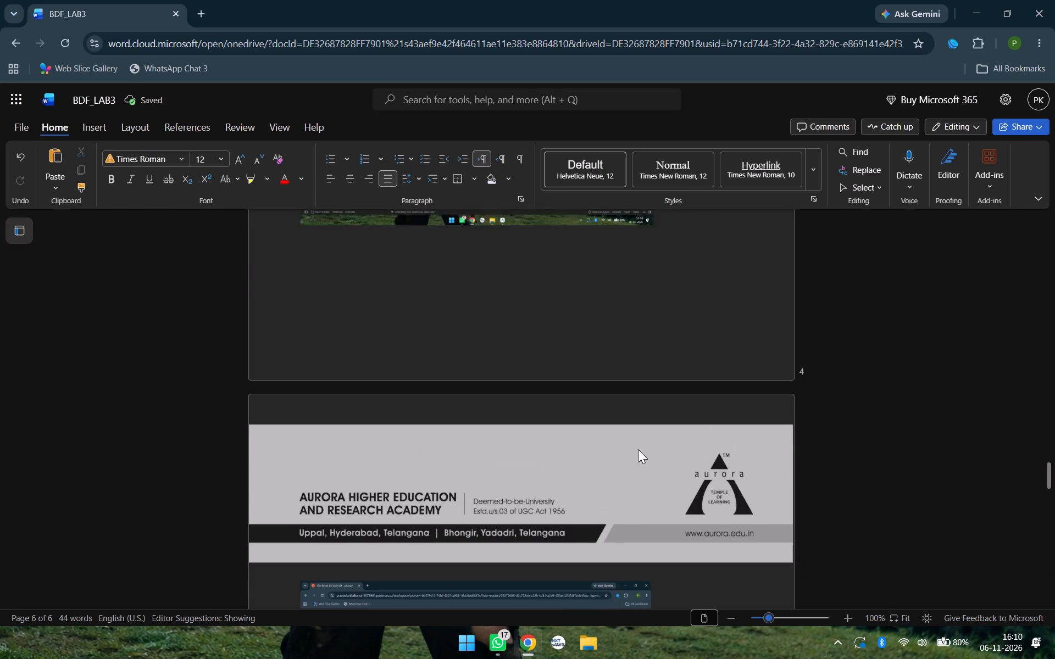
{"action": "scroll", "coordinate": [638, 449], "scroll_direction": "down", "scroll_amount": 12}
{"action": "scroll", "coordinate": [635, 448], "scroll_direction": "up", "scroll_amount": 5}
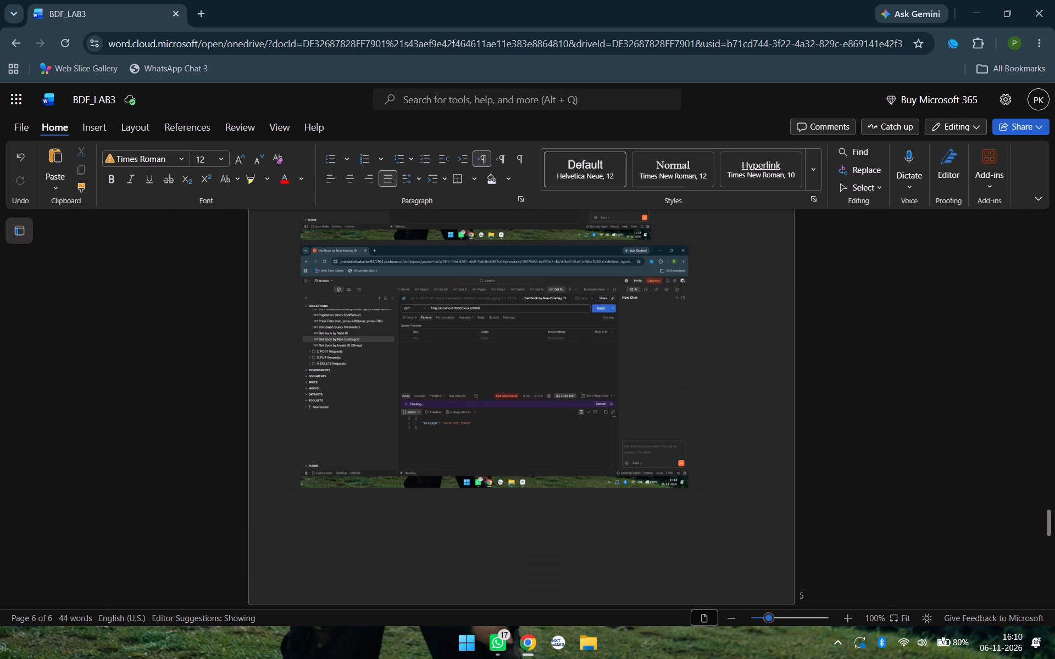
{"action": "left_click", "coordinate": [635, 448]}
{"action": "left_click_drag", "start_coordinate": [690, 497], "coordinate": [659, 482]}
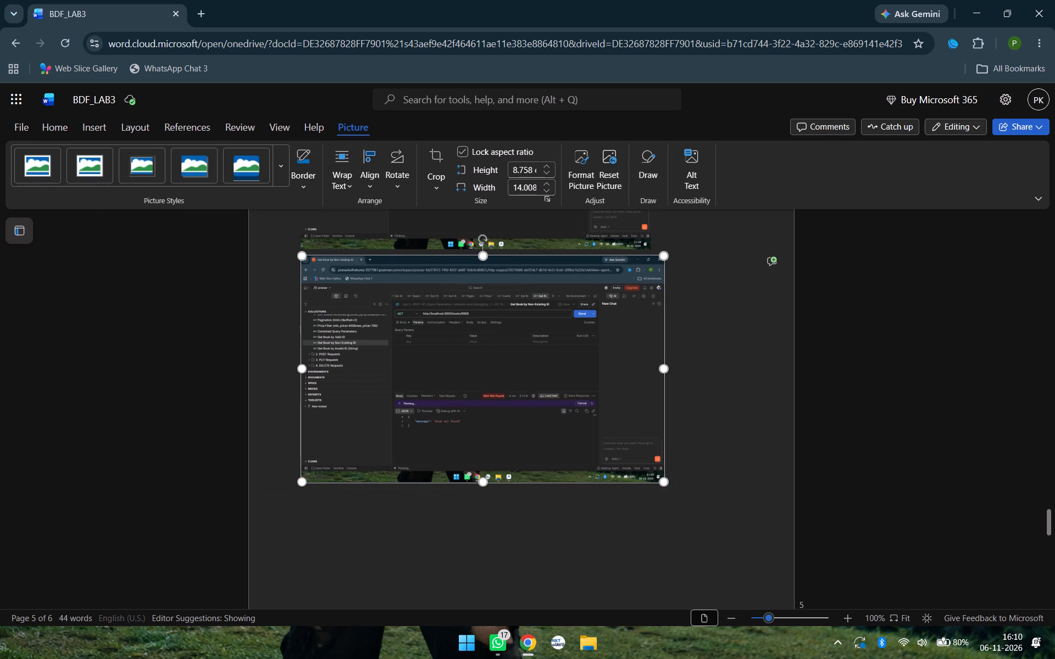
{"action": "left_click", "coordinate": [702, 460]}
Add blank lines after the get-price-filter picture on page 6 until the cursor sits on the first line of a new page 7.
{"action": "scroll", "coordinate": [702, 460], "scroll_direction": "down", "scroll_amount": 11}
{"action": "left_click", "coordinate": [691, 426]}
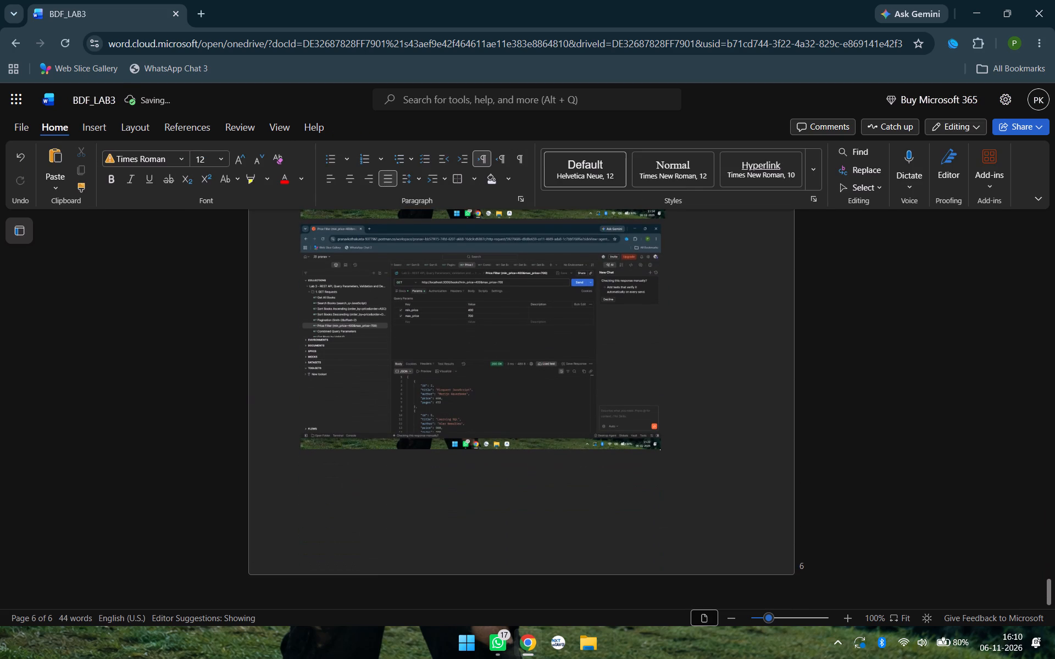
{"action": "key", "text": "Return"}
{"action": "key", "text": "Return"}
{"action": "key", "text": "Return"}
{"action": "key", "text": "Return"}
{"action": "key", "text": "Return"}
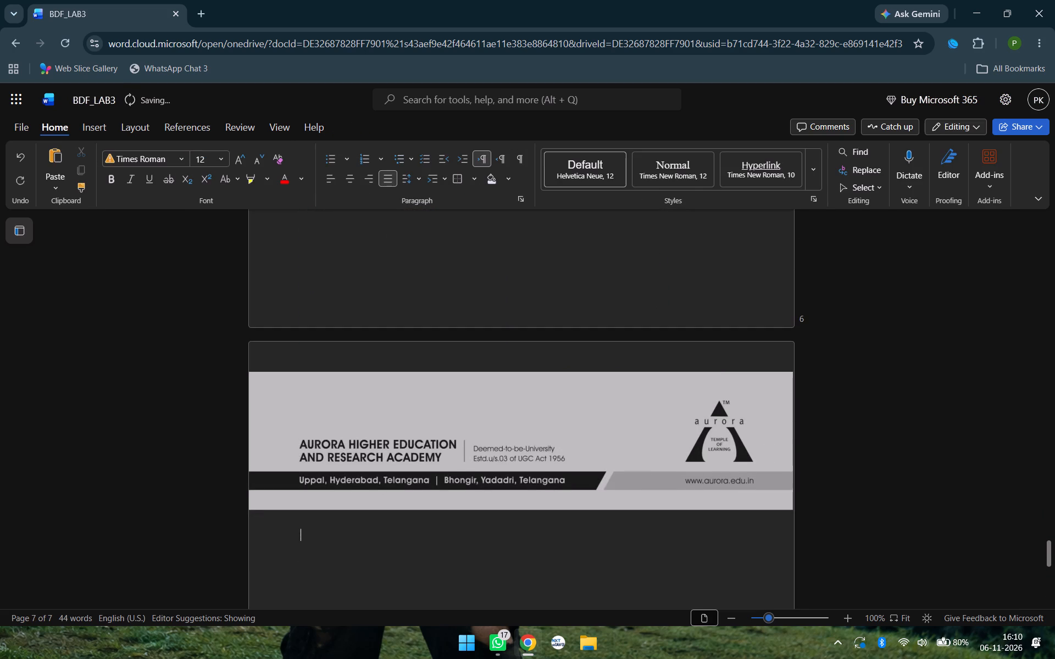
Insert the post-successfully-create-book image from the lab-03 screenshots folder on the first line of page 7.
{"action": "left_click", "coordinate": [101, 134]}
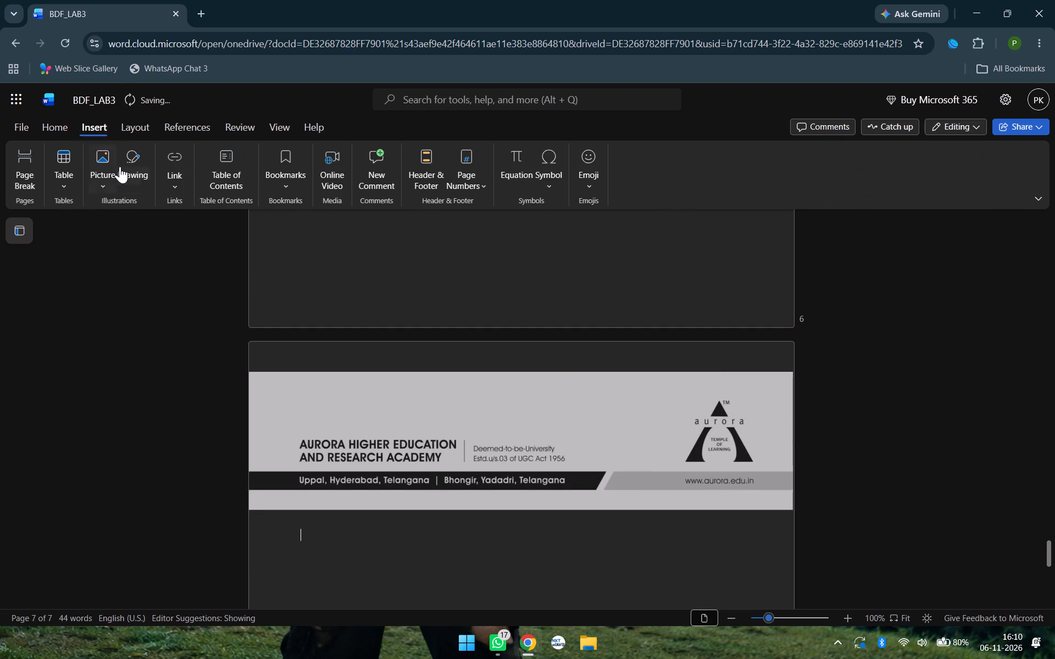
{"action": "left_click", "coordinate": [109, 158]}
{"action": "left_click", "coordinate": [136, 217]}
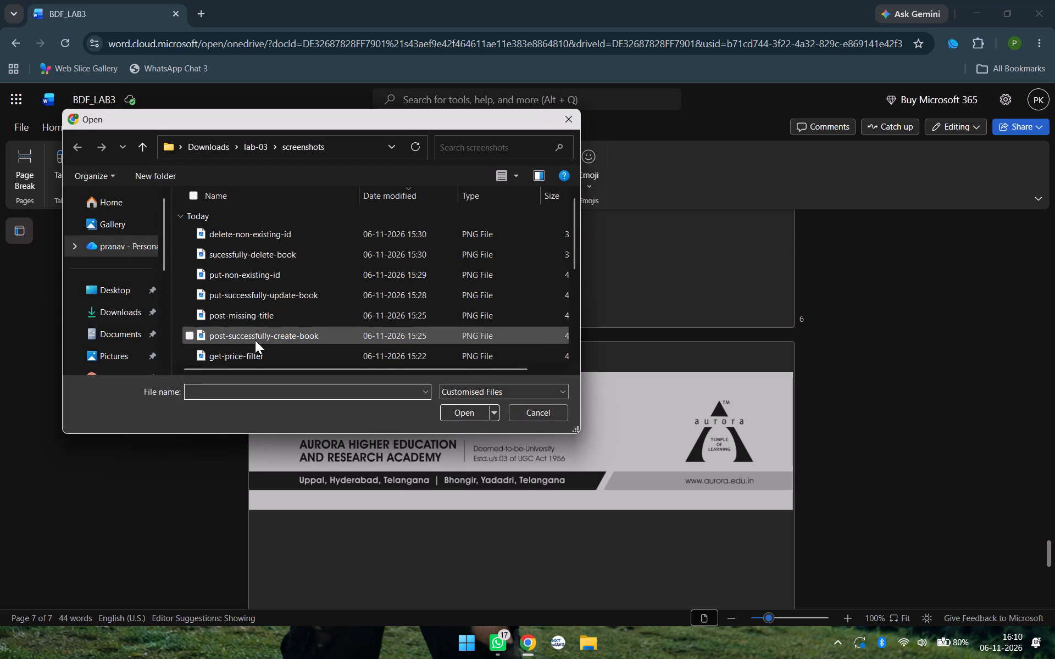
{"action": "left_click", "coordinate": [247, 335]}
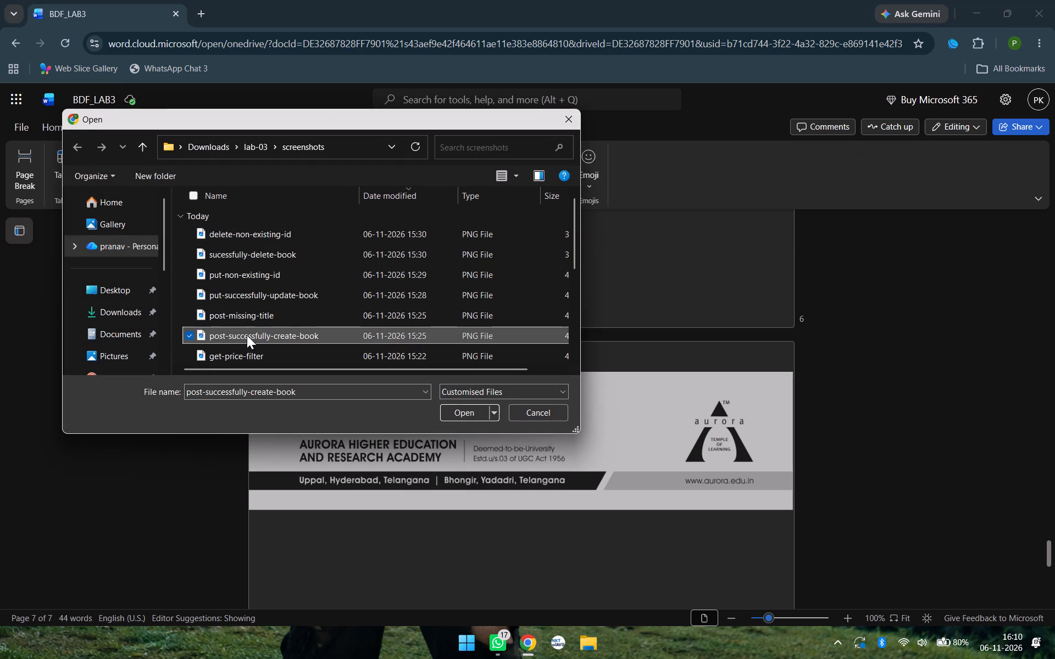
{"action": "left_click", "coordinate": [462, 412]}
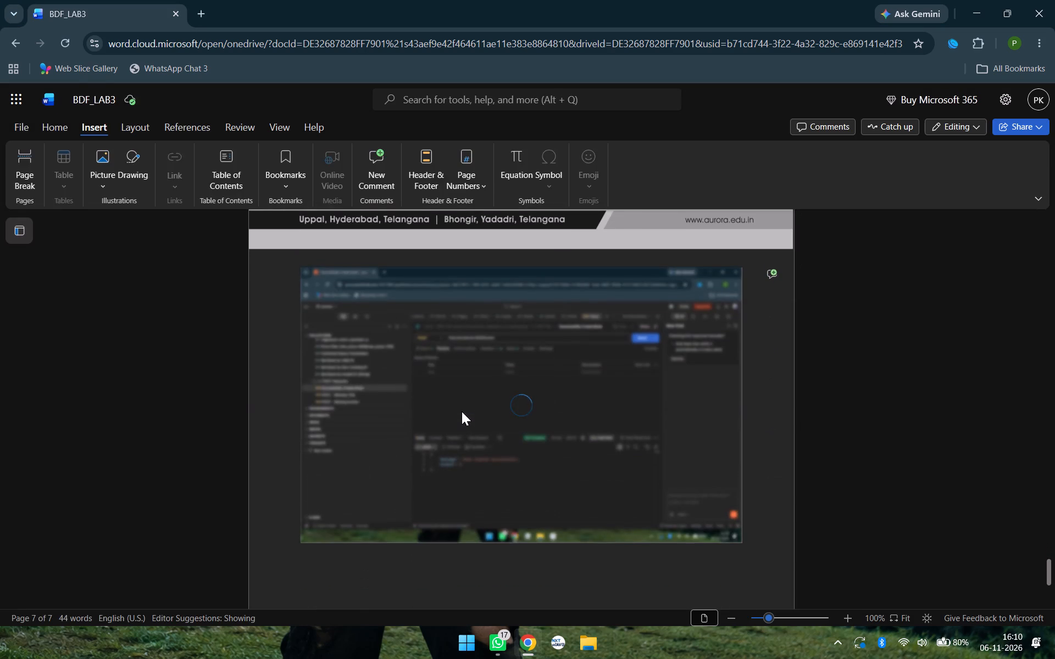
Resize the post-successfully-create-book picture proportionally to about 14.35 cm wide and 8.97 cm high.
{"action": "left_click", "coordinate": [460, 411]}
{"action": "left_click_drag", "start_coordinate": [743, 542], "coordinate": [645, 499]}
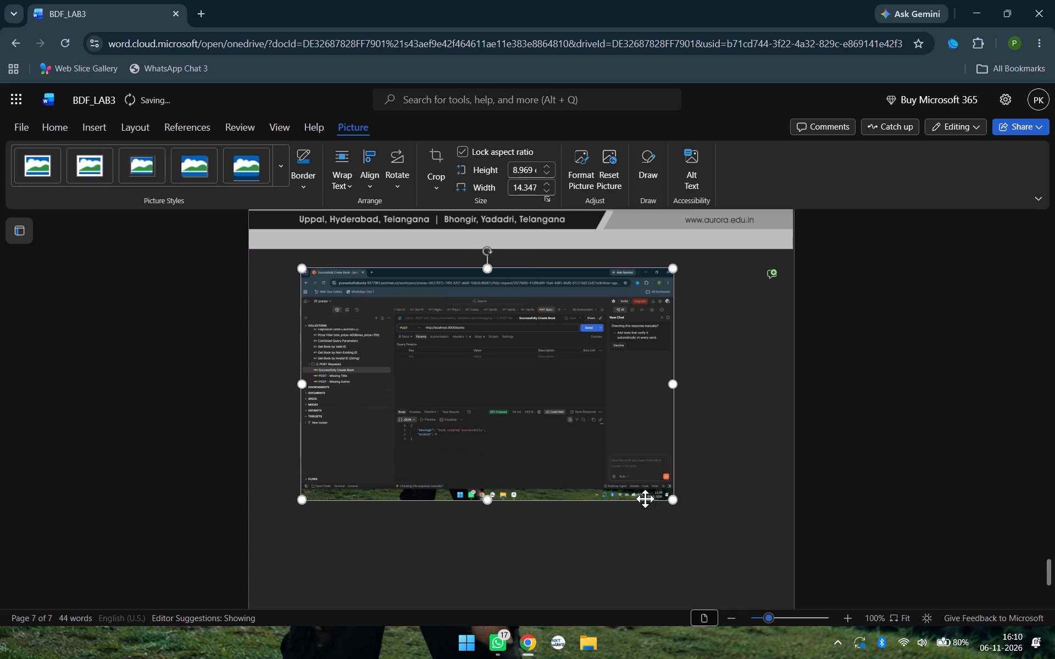
{"action": "left_click", "coordinate": [684, 493]}
Insert the post-missing-title image from the lab-03 screenshots folder on a new line below the post-successfully-create-book picture.
{"action": "key", "text": "Return"}
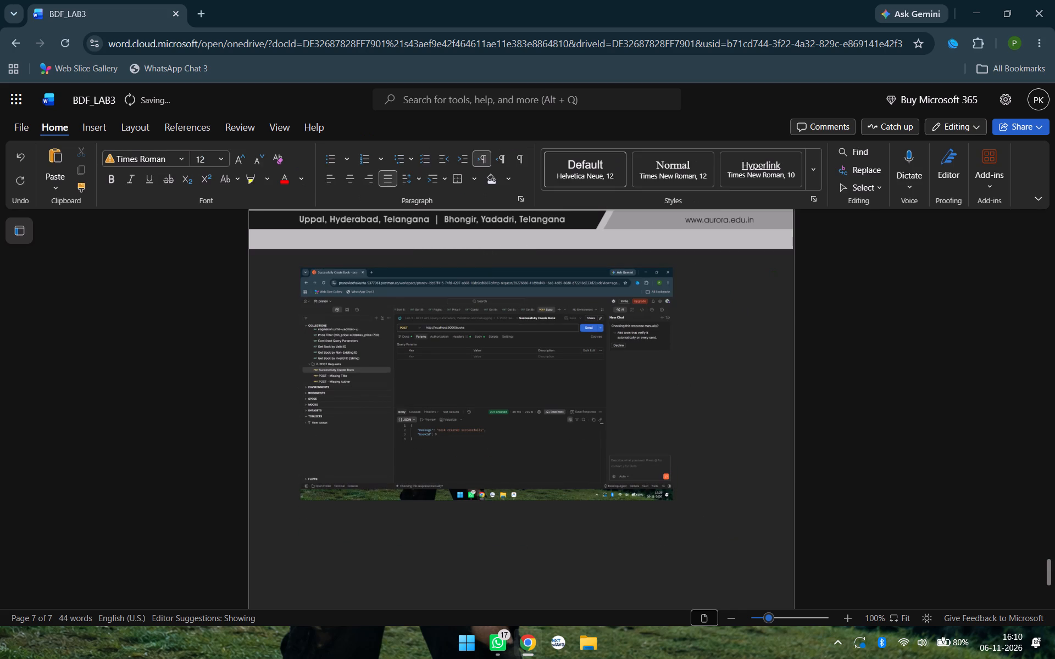
{"action": "left_click", "coordinate": [93, 138]}
{"action": "left_click", "coordinate": [86, 122]}
{"action": "left_click", "coordinate": [102, 164]}
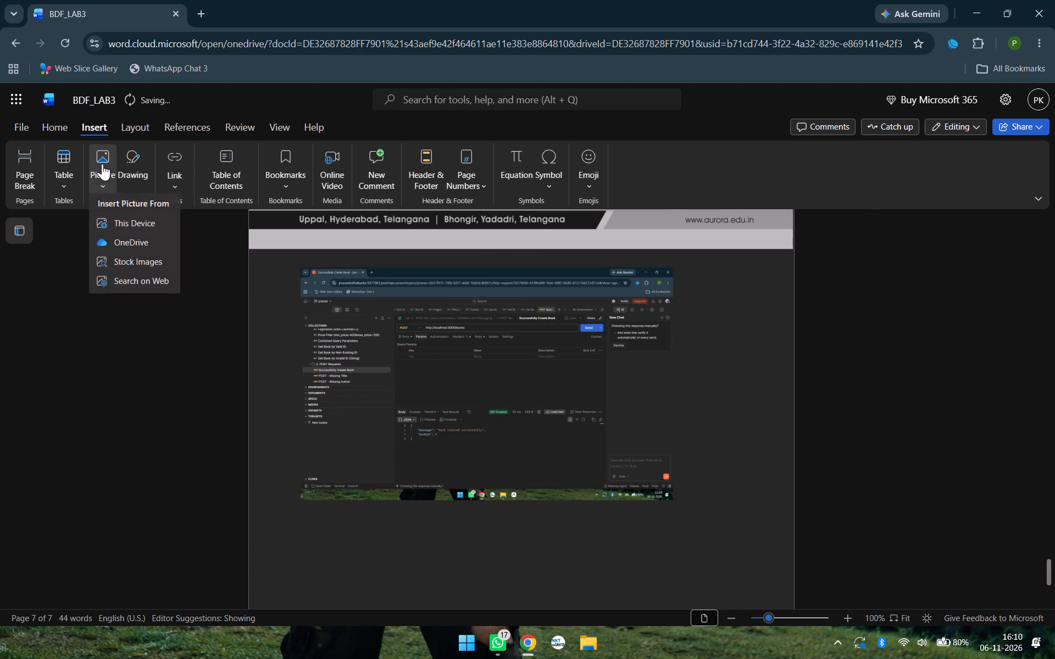
{"action": "left_click", "coordinate": [143, 222]}
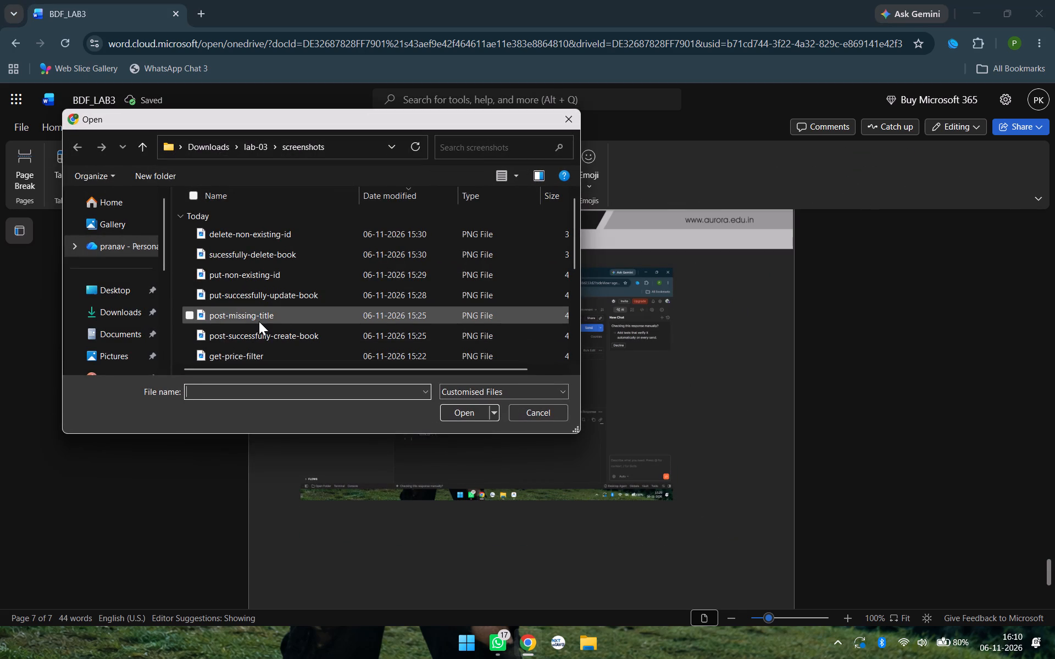
{"action": "left_click", "coordinate": [254, 319]}
{"action": "left_click", "coordinate": [456, 414]}
Resize the post-missing-title picture proportionally to about 13.97 cm wide and 8.73 cm high, keeping it on page 7.
{"action": "scroll", "coordinate": [468, 414], "scroll_direction": "down", "scroll_amount": 1}
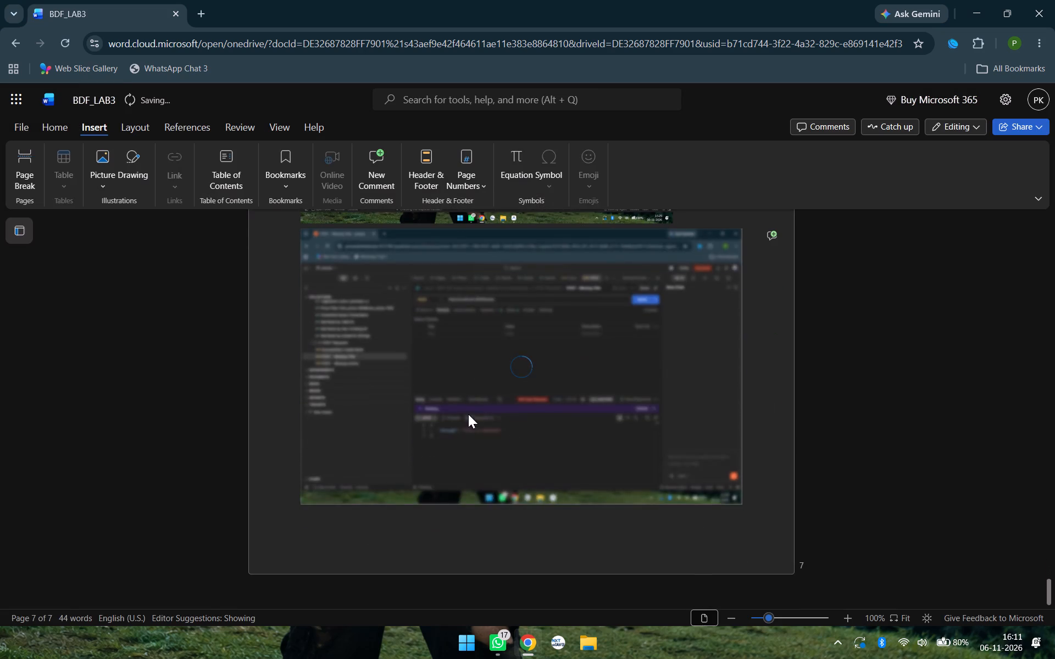
{"action": "left_click", "coordinate": [560, 414]}
{"action": "scroll", "coordinate": [477, 370], "scroll_direction": "down", "scroll_amount": 3}
{"action": "scroll", "coordinate": [296, 312], "scroll_direction": "up", "scroll_amount": 2}
{"action": "left_click", "coordinate": [296, 312]}
{"action": "scroll", "coordinate": [354, 408], "scroll_direction": "down", "scroll_amount": 5}
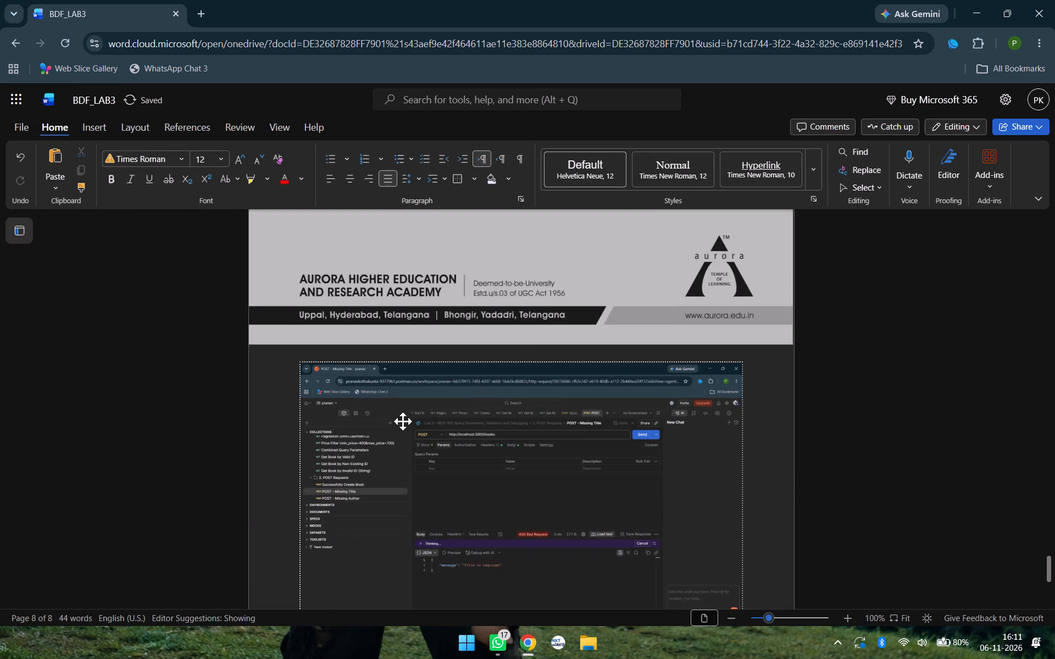
{"action": "left_click", "coordinate": [403, 421]}
{"action": "left_click_drag", "start_coordinate": [745, 540], "coordinate": [639, 491]}
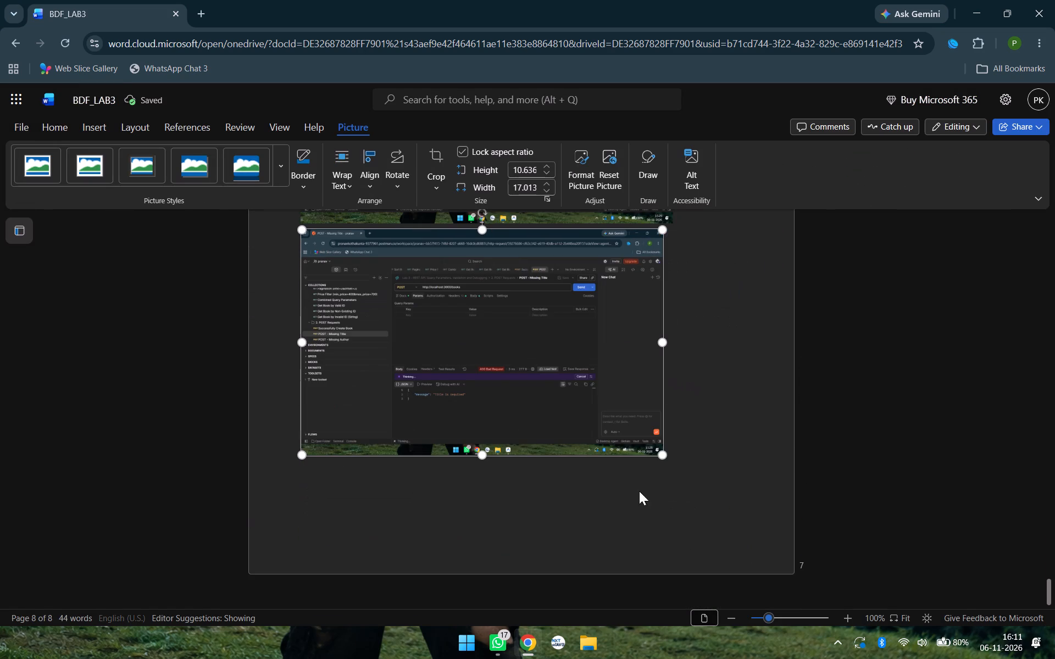
{"action": "scroll", "coordinate": [669, 420], "scroll_direction": "up", "scroll_amount": 1}
{"action": "scroll", "coordinate": [669, 420], "scroll_direction": "down", "scroll_amount": 4}
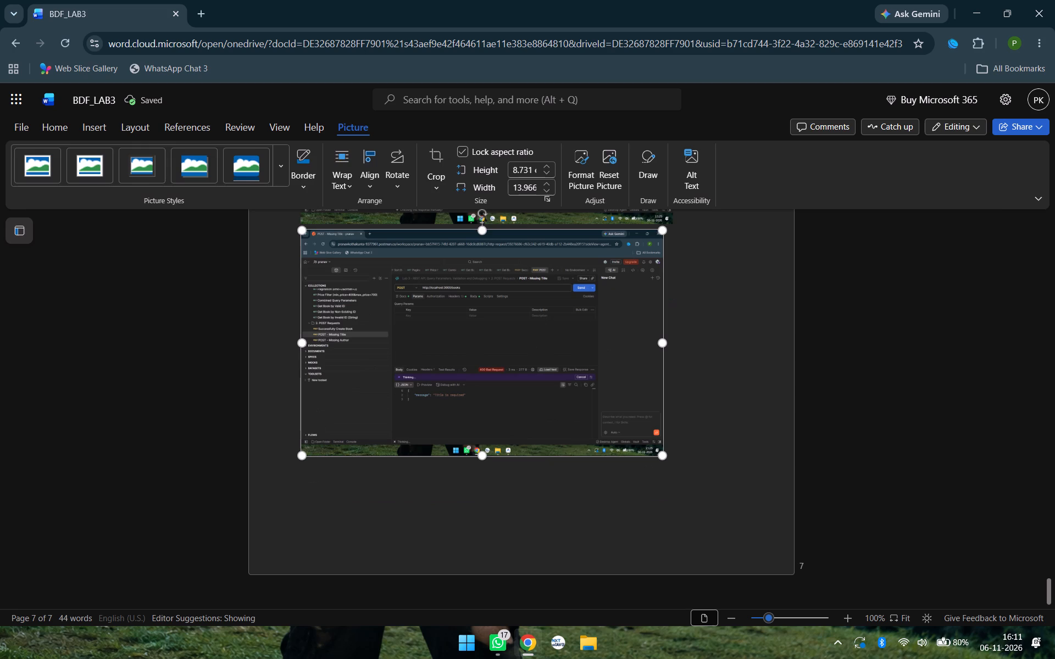
Add blank lines after the post-missing-title picture until the cursor sits on the first line of a new page 8.
{"action": "left_click", "coordinate": [692, 449]}
{"action": "key", "text": "Return"}
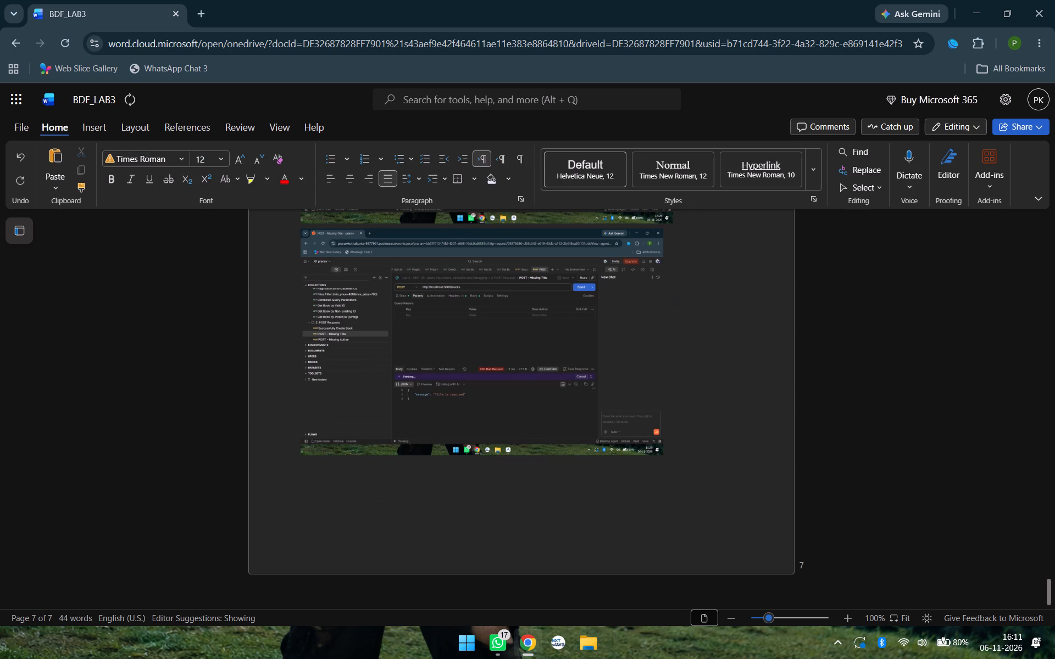
{"action": "key", "text": "Return"}
{"action": "key", "text": "Return"}
{"action": "key", "text": "Return"}
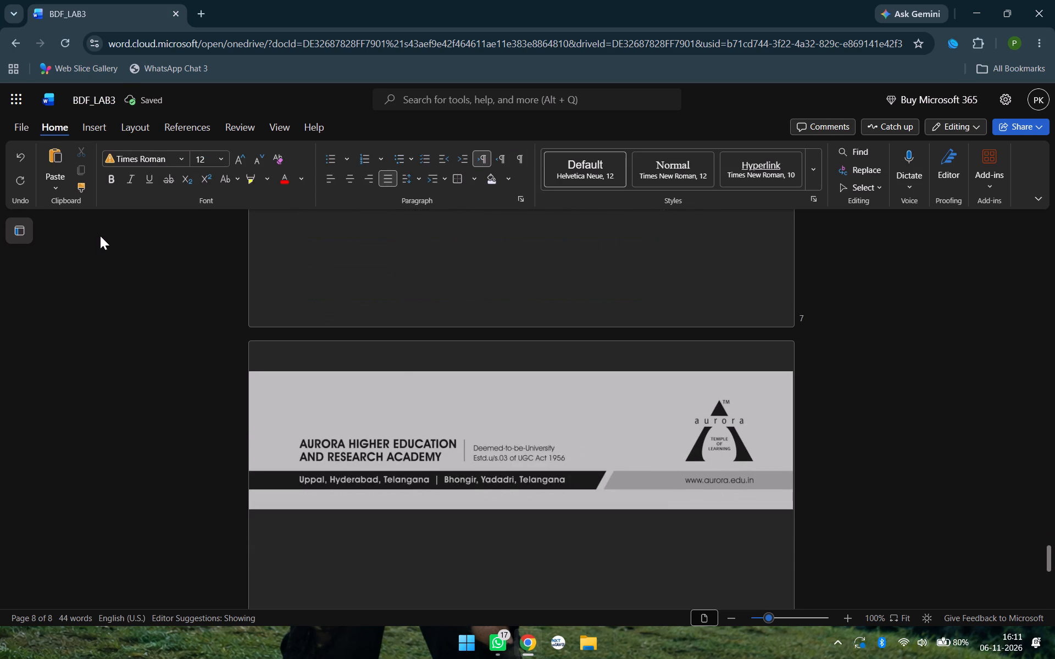
{"action": "key", "text": "BackSpace"}
{"action": "key", "text": "Return"}
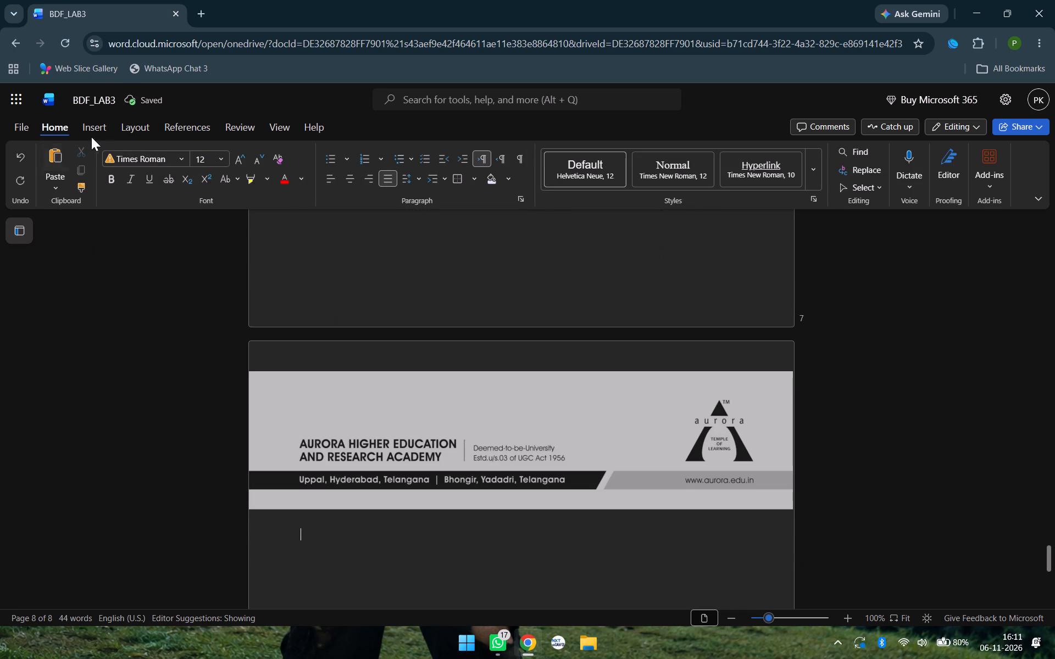
Insert the put-successfully-update-book image from the lab-03 screenshots folder on the first line of page 8.
{"action": "left_click", "coordinate": [95, 133]}
{"action": "left_click", "coordinate": [98, 156]}
{"action": "left_click", "coordinate": [135, 226]}
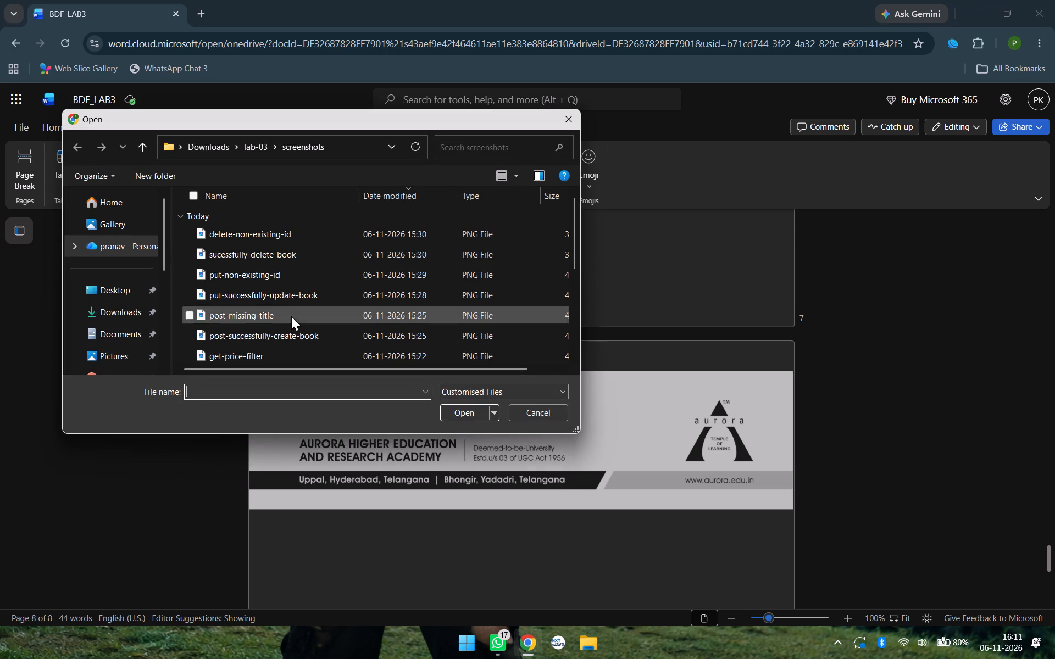
{"action": "left_click", "coordinate": [290, 302]}
{"action": "left_click", "coordinate": [451, 415]}
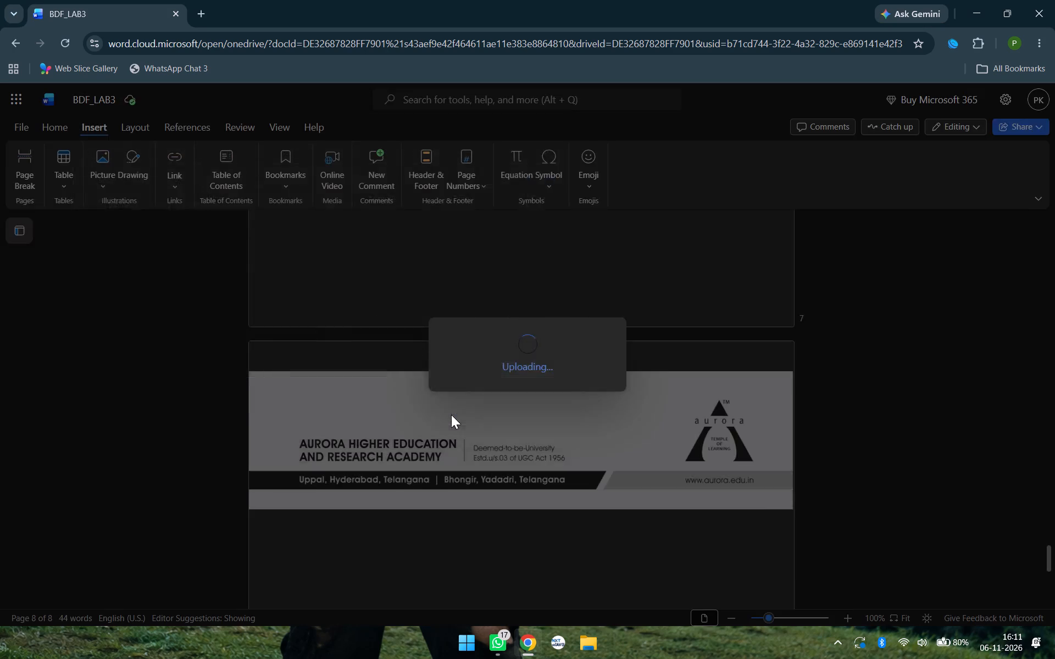
Shrink the put-successfully-update-book picture proportionally to about three quarters of its inserted width and start a new line below it.
{"action": "left_click", "coordinate": [570, 440]}
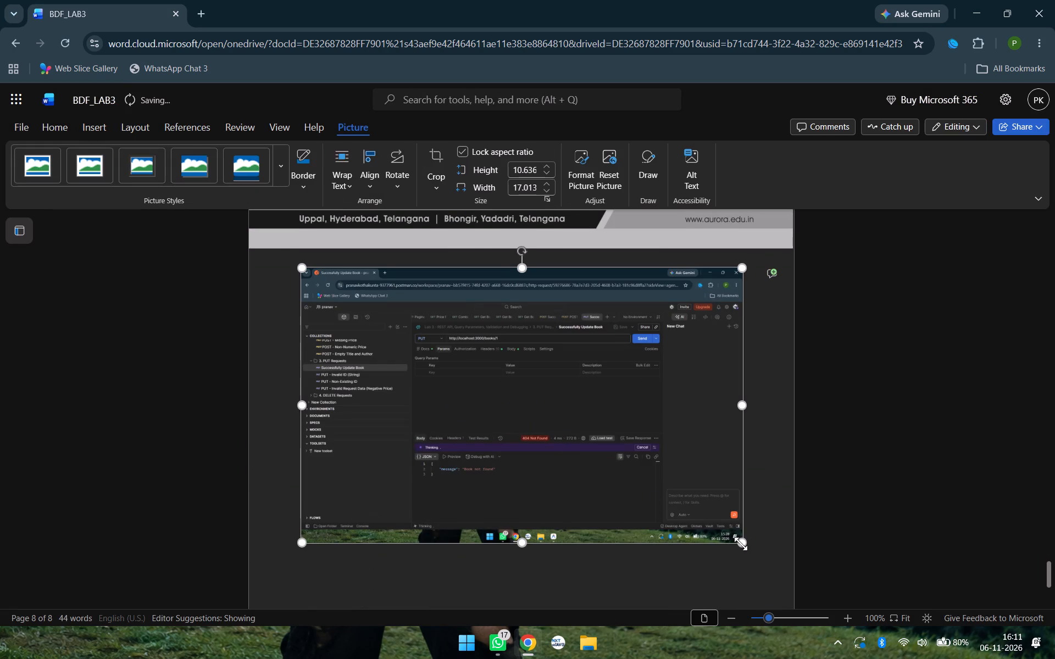
{"action": "left_click_drag", "start_coordinate": [743, 544], "coordinate": [632, 479]}
{"action": "left_click", "coordinate": [659, 478]}
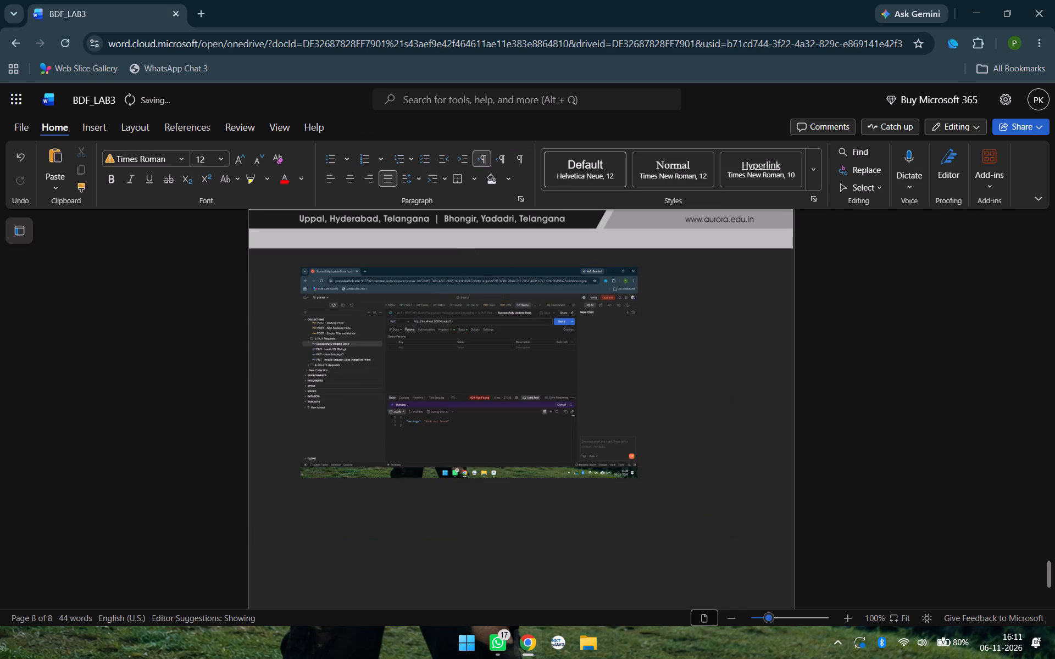
{"action": "key", "text": "Return"}
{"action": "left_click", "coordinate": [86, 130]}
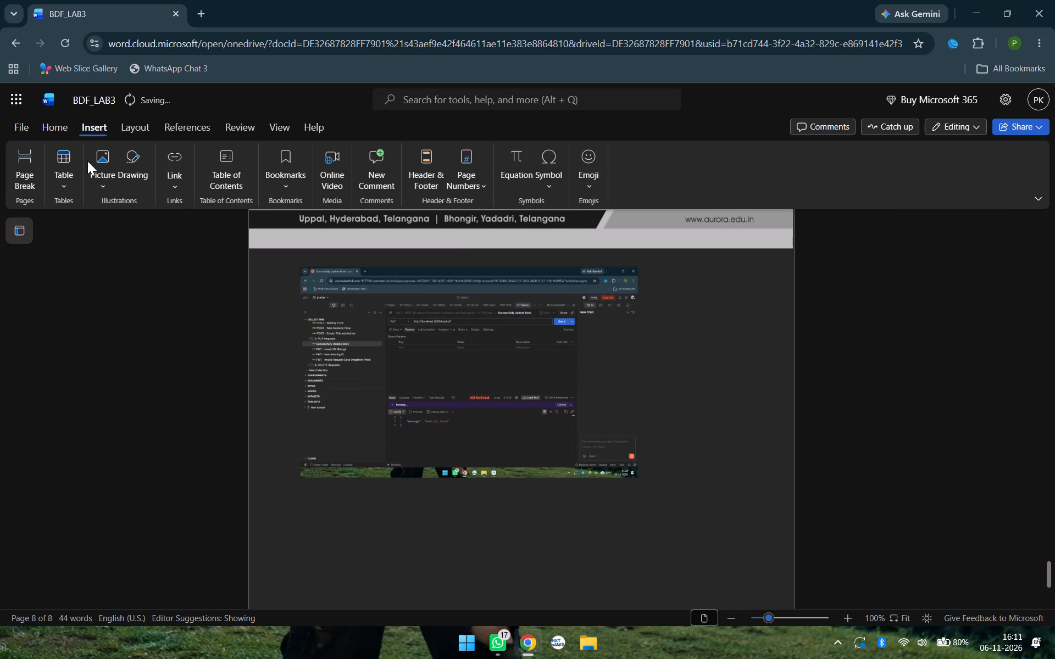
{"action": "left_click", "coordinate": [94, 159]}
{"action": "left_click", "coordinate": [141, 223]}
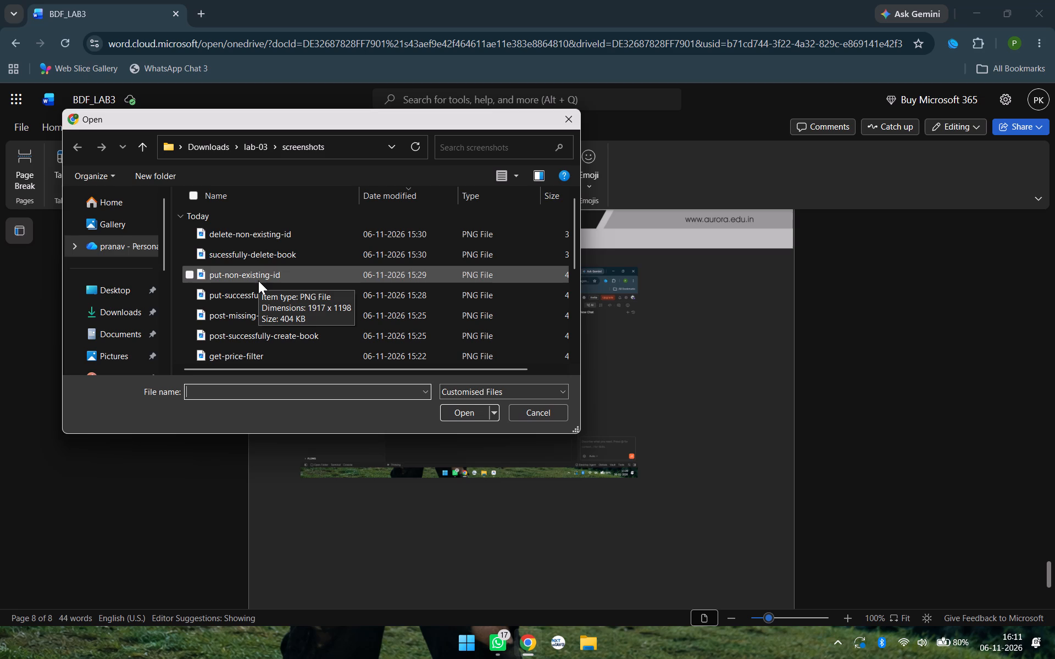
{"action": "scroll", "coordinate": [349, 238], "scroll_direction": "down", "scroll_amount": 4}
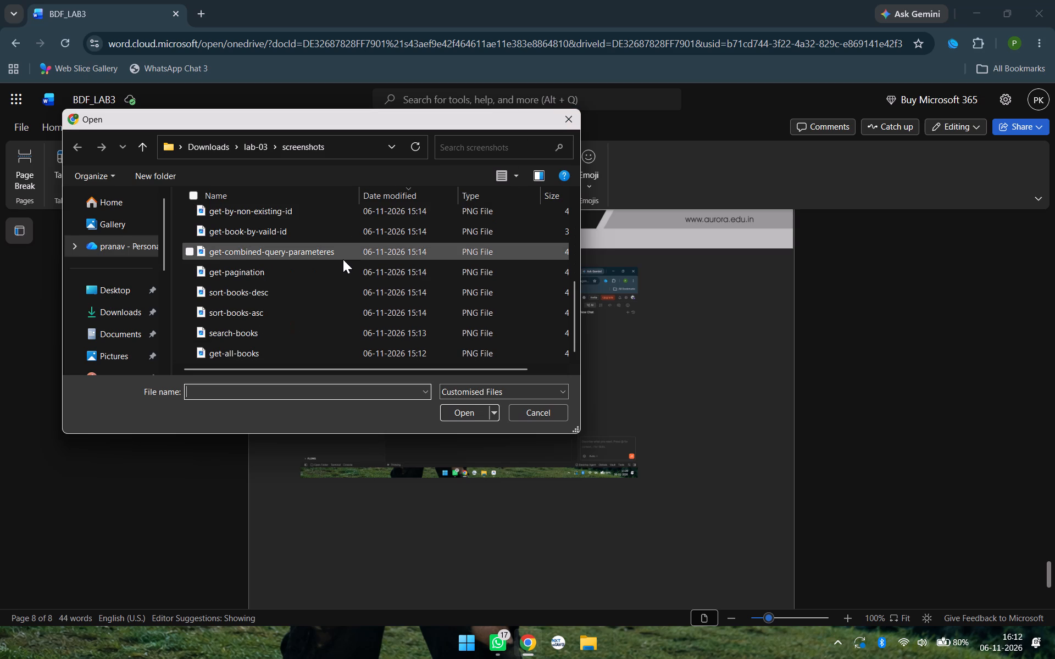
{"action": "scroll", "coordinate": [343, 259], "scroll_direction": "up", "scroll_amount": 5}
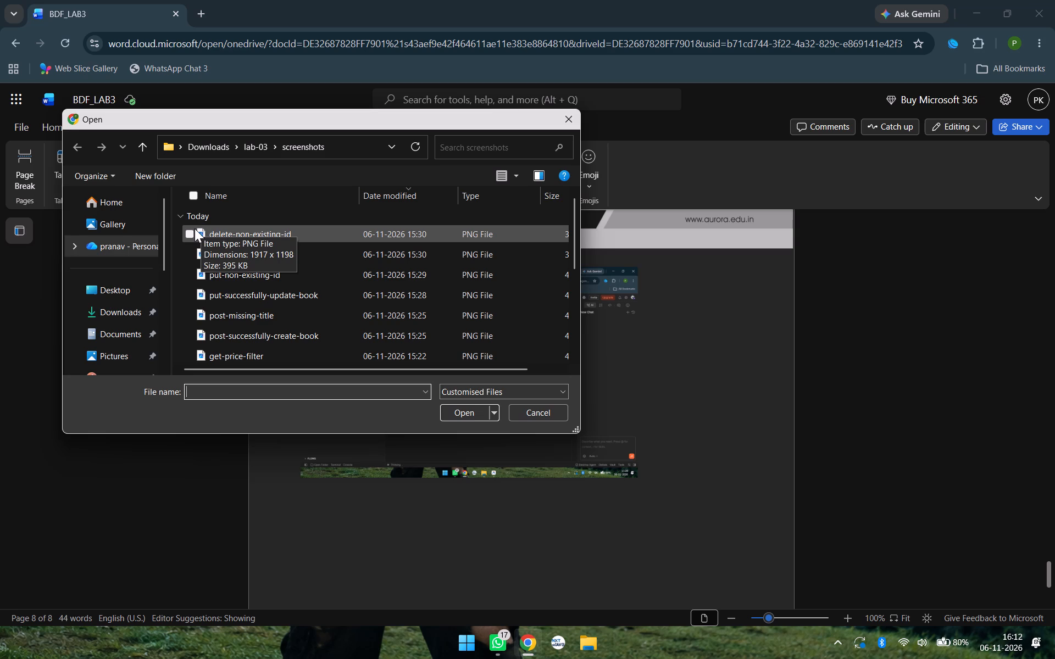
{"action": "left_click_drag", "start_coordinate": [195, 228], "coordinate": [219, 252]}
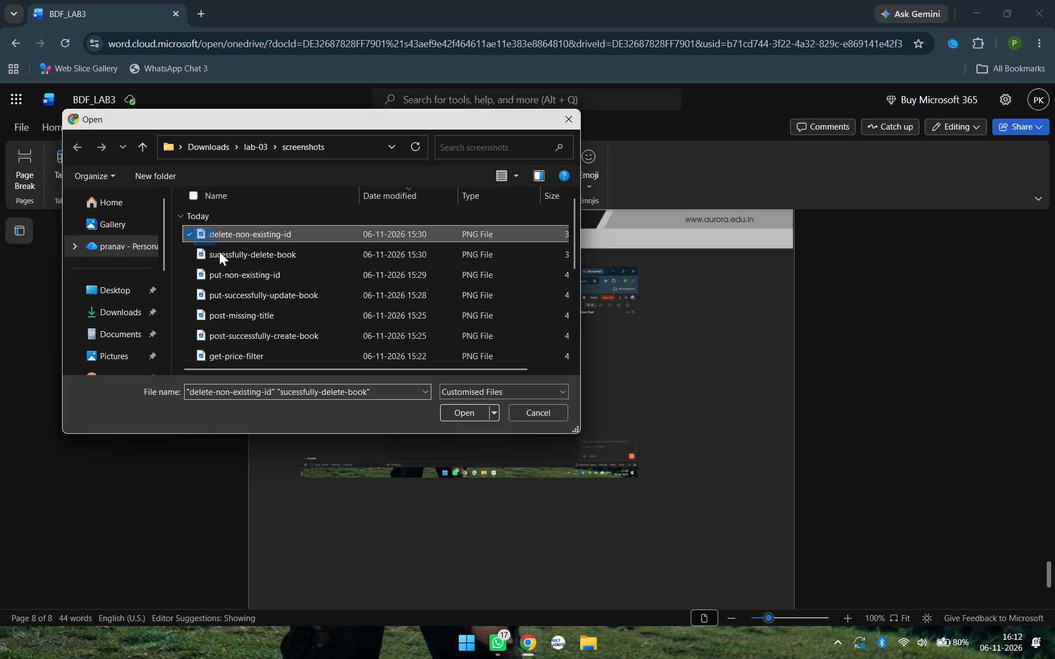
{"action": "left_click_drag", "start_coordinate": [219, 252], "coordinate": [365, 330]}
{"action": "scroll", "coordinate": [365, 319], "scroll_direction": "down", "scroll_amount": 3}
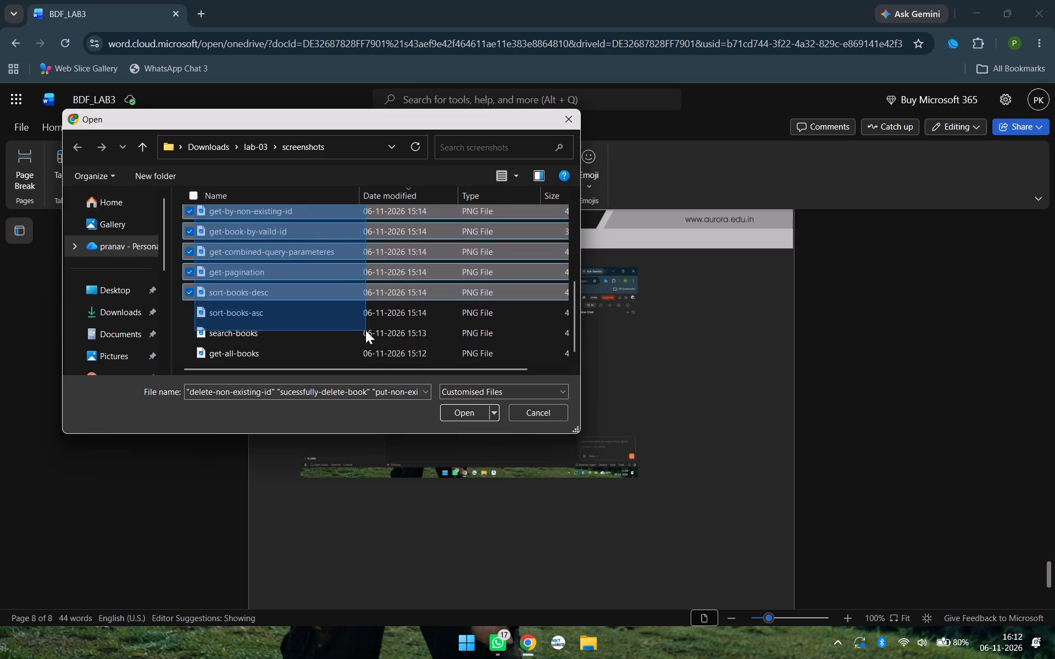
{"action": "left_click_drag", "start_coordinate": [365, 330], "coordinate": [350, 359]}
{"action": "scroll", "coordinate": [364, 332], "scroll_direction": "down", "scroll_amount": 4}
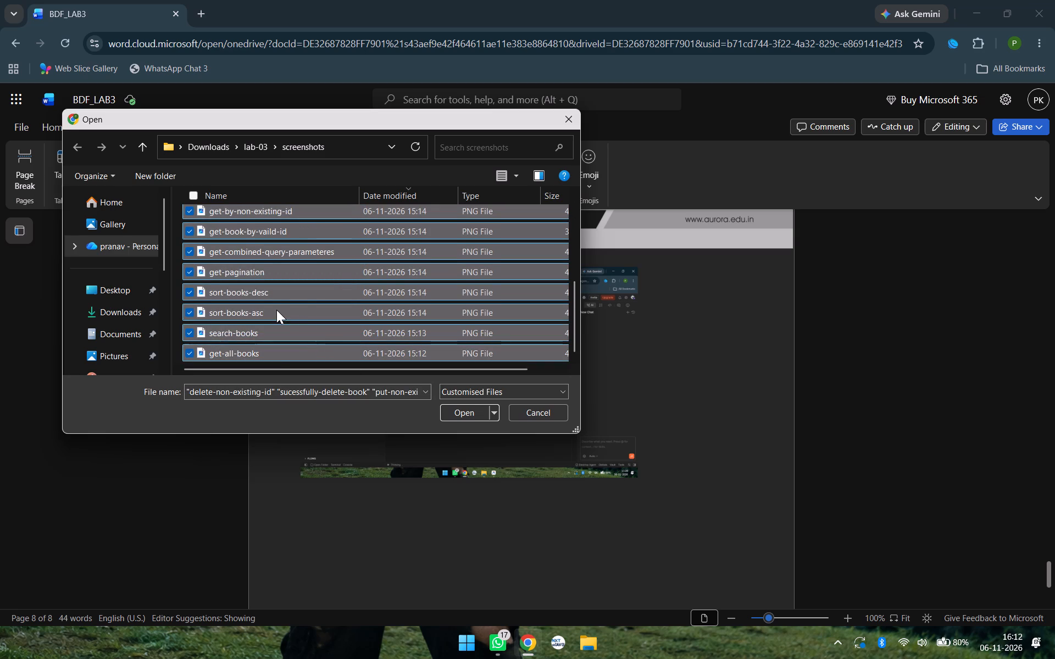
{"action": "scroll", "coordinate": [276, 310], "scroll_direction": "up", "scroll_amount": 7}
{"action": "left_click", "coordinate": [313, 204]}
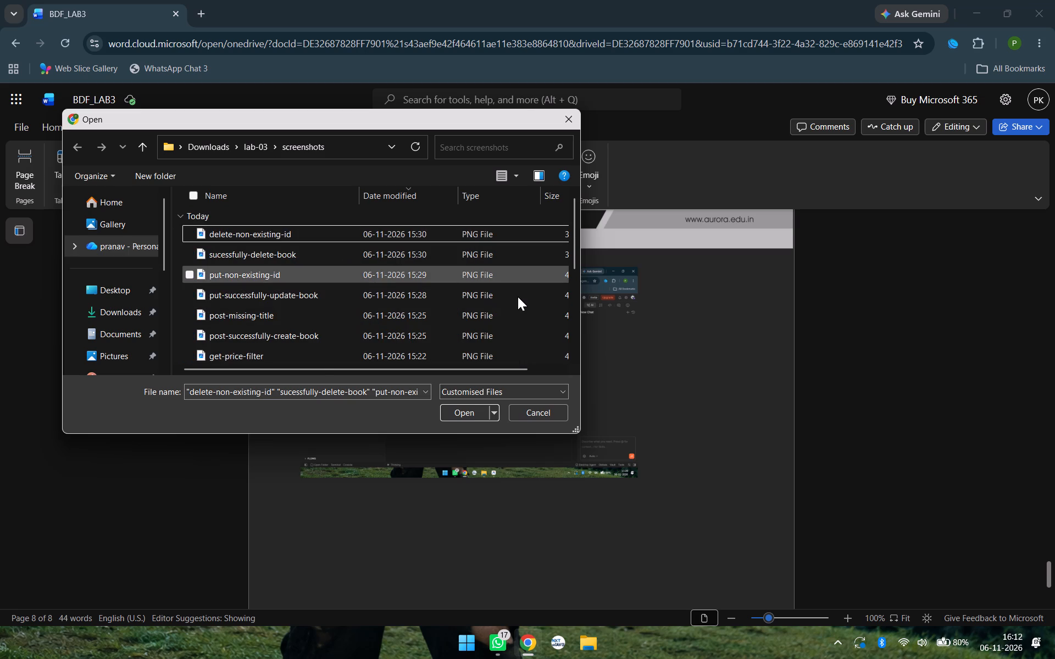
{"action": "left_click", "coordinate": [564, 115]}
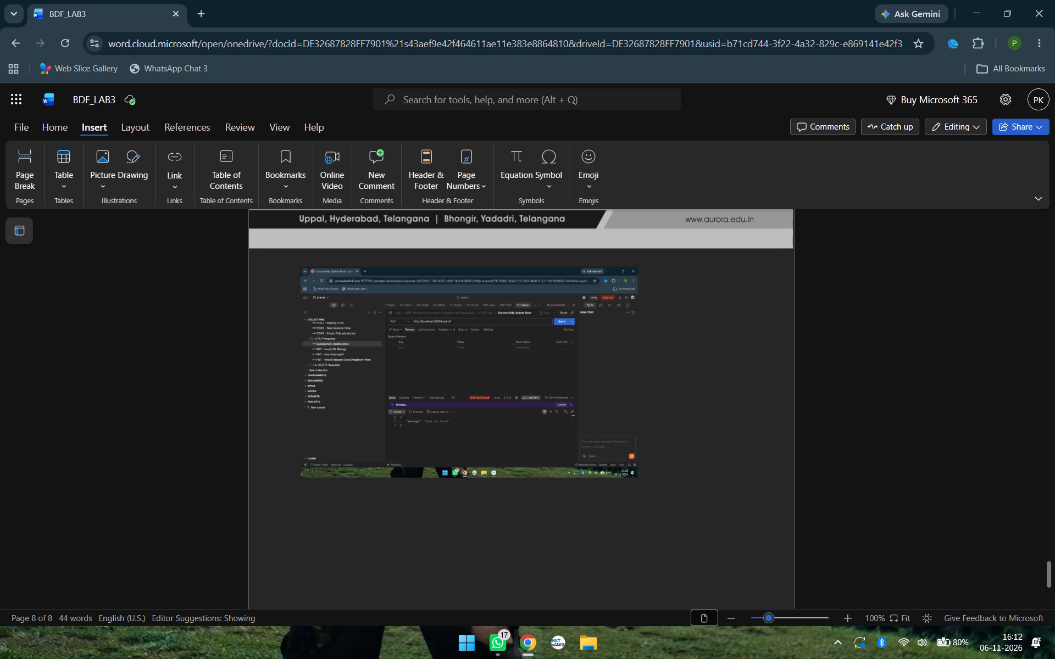
Insert the put-non-existing-id image from the lab-03 screenshots folder on the new line below the put-successfully-update-book picture.
{"action": "left_click", "coordinate": [99, 160]}
{"action": "left_click", "coordinate": [135, 225]}
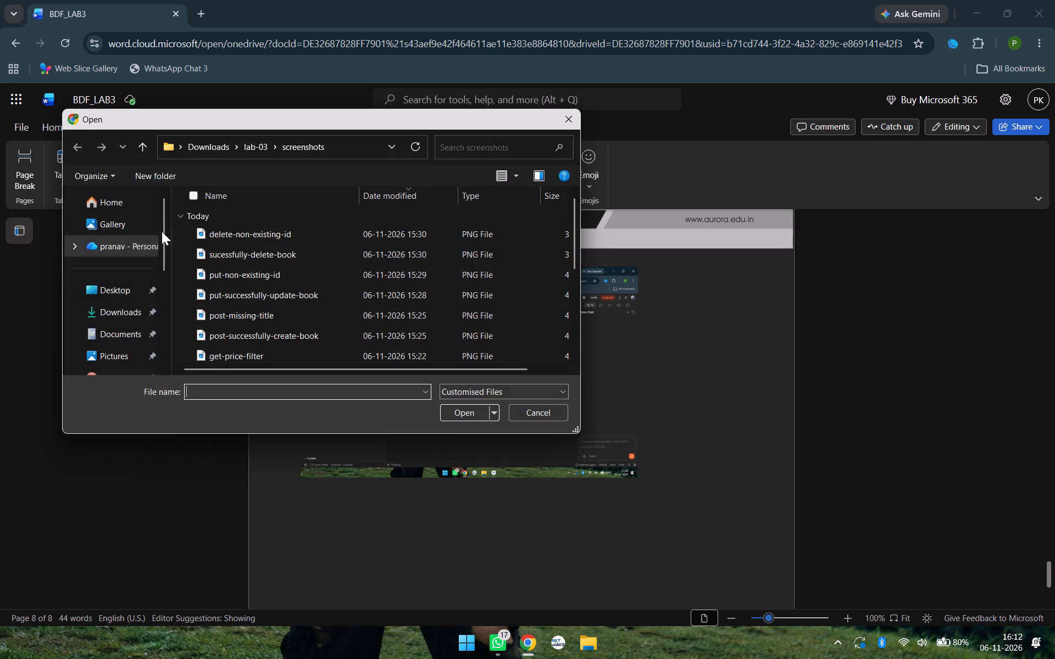
{"action": "left_click", "coordinate": [237, 274]}
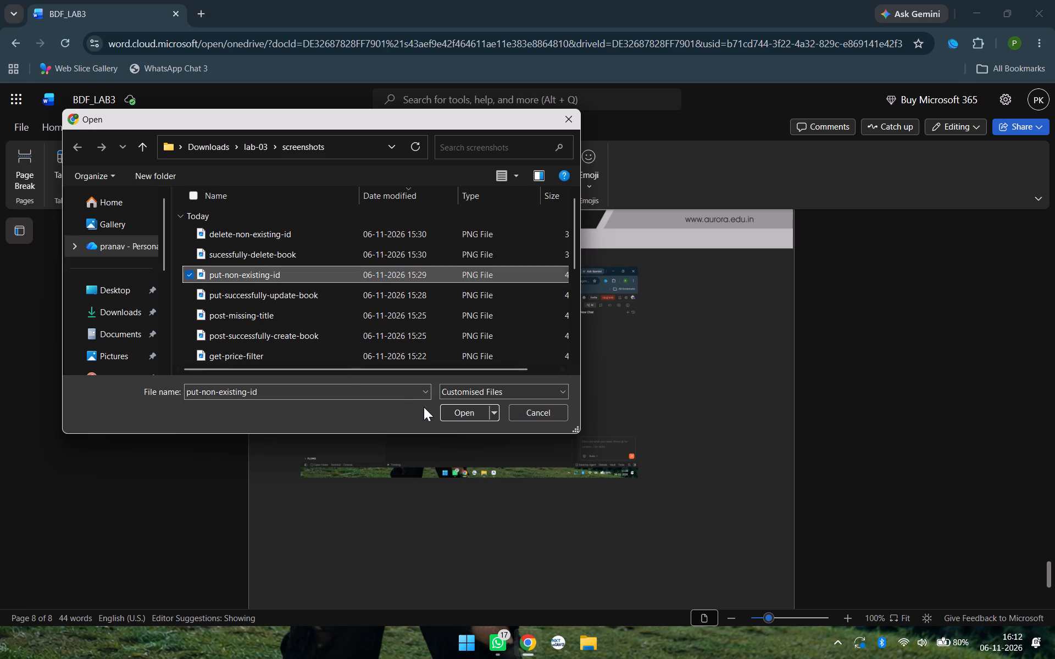
{"action": "left_click", "coordinate": [465, 410]}
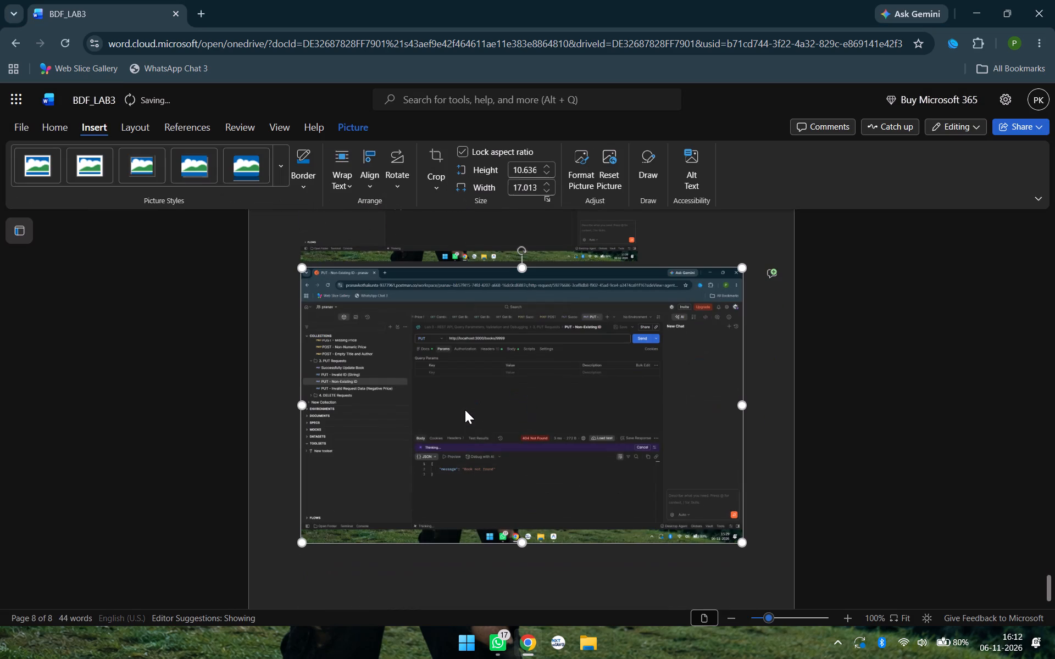
Shrink the put-non-existing-id picture proportionally to roughly four fifths of its inserted width, keeping it on page 8.
{"action": "left_click", "coordinate": [703, 534]}
{"action": "left_click_drag", "start_coordinate": [742, 541], "coordinate": [629, 484]}
{"action": "left_click", "coordinate": [681, 473]}
Add blank lines after the put-non-existing-id picture until the cursor sits on the first line of a new page 9.
{"action": "key", "text": "Return"}
{"action": "key", "text": "Return"}
{"action": "key", "text": "Return"}
{"action": "key", "text": "Return"}
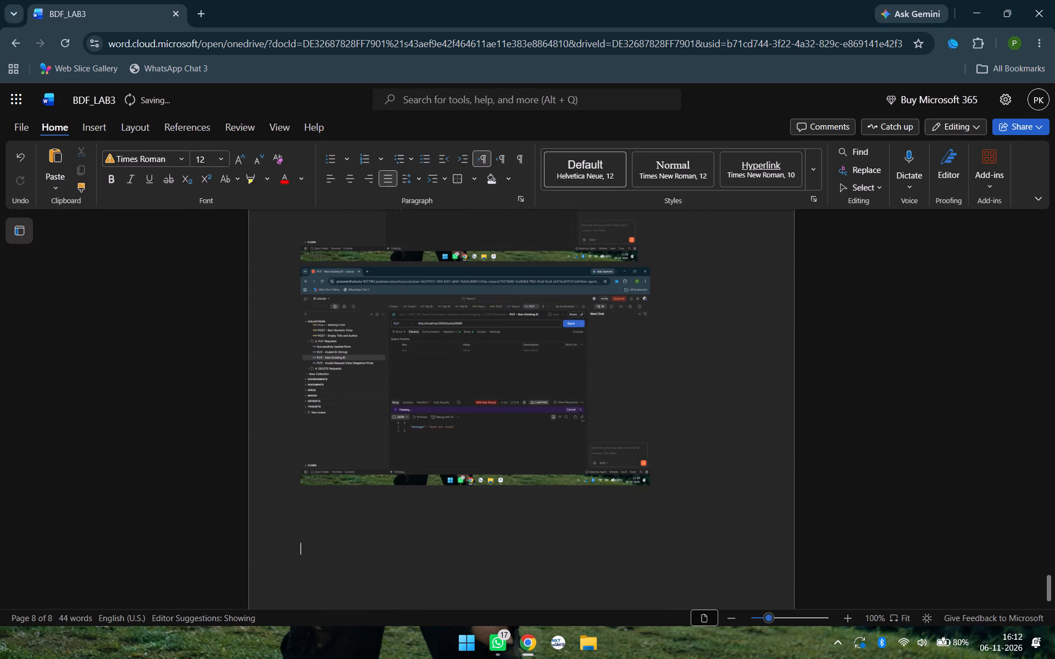
{"action": "key", "text": "Return"}
{"action": "key", "text": "Return"}
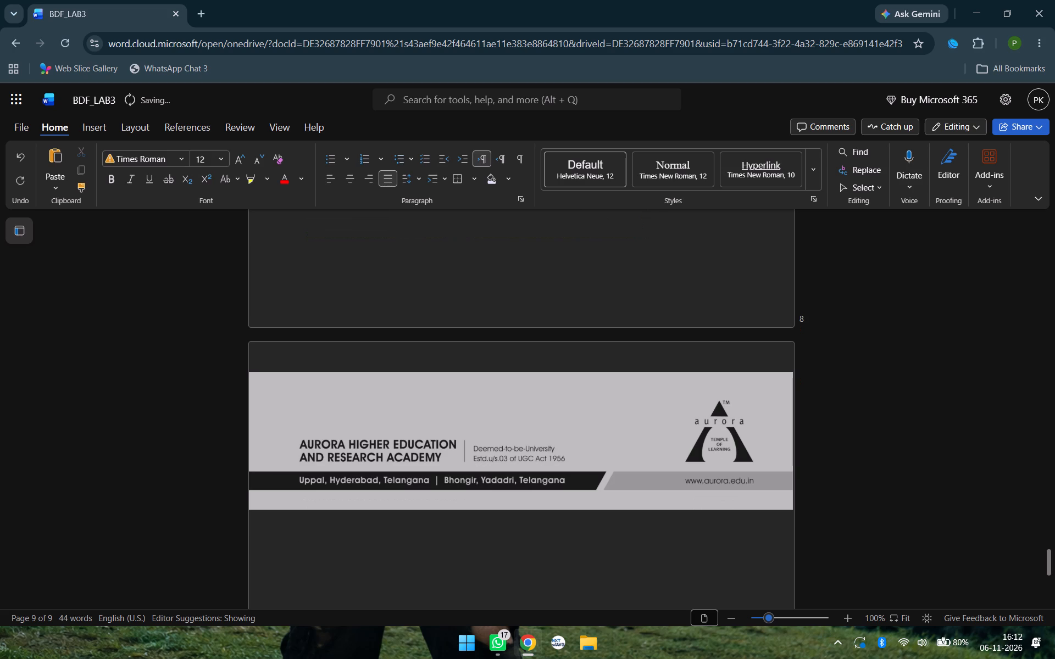
Insert the sucessfully-delete-book image from the lab-03 screenshots folder on the first line of page 9.
{"action": "left_click", "coordinate": [82, 130]}
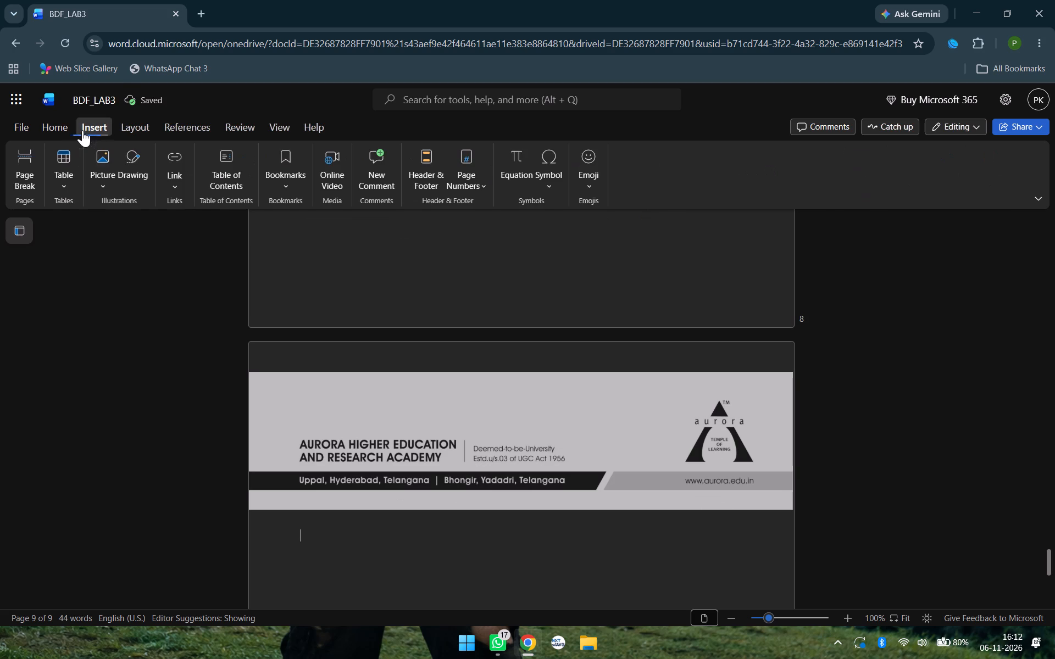
{"action": "left_click", "coordinate": [101, 164]}
{"action": "left_click", "coordinate": [135, 215]}
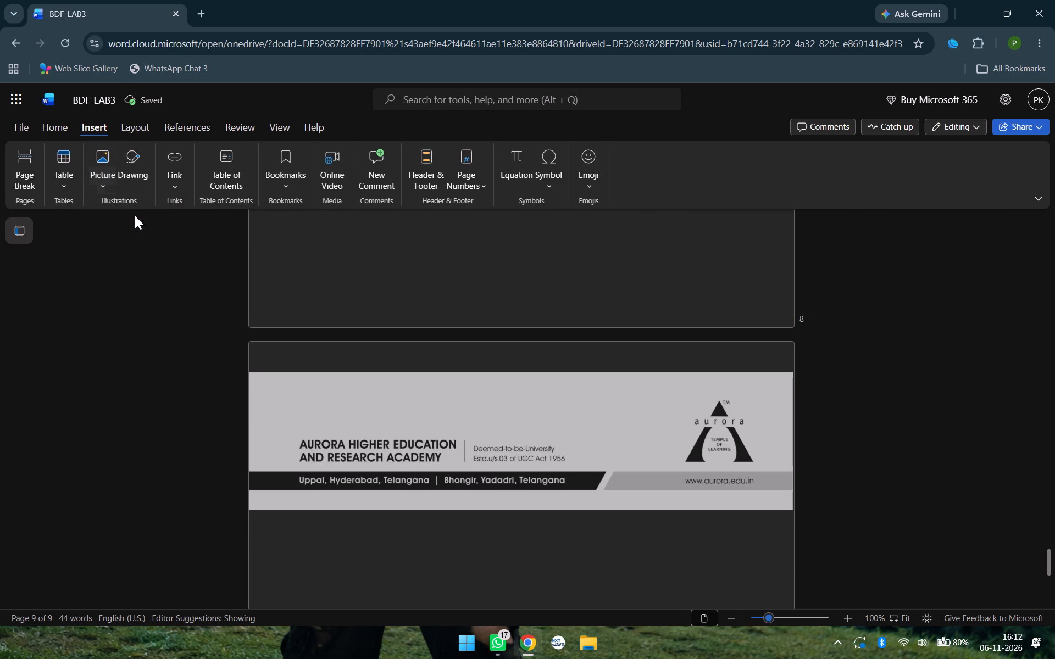
{"action": "left_click", "coordinate": [225, 249]}
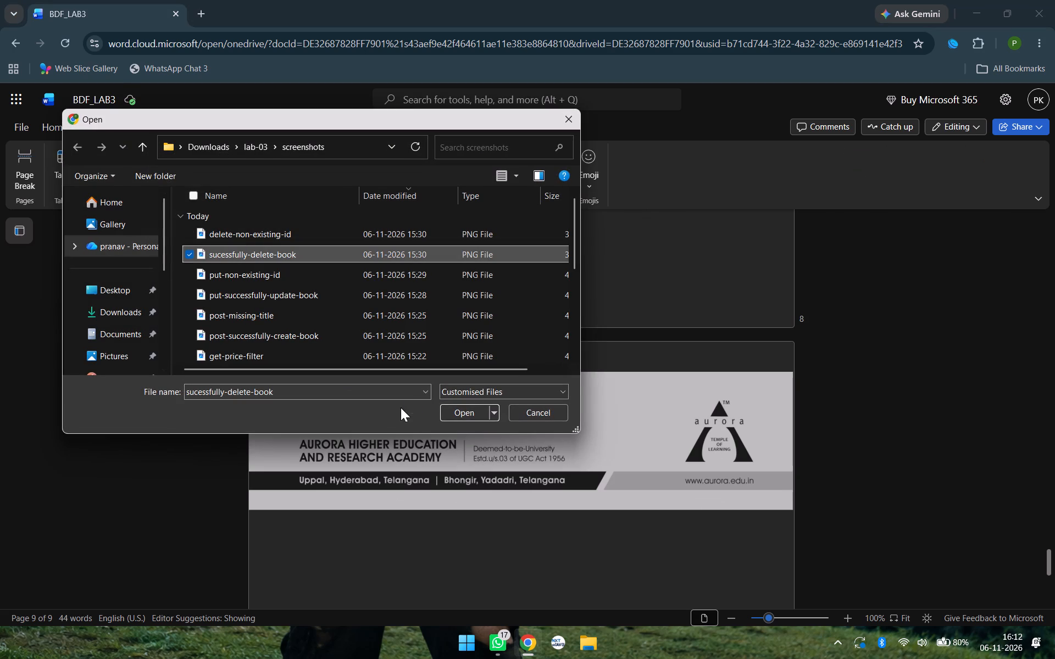
{"action": "left_click", "coordinate": [459, 411]}
{"action": "left_click", "coordinate": [464, 410]}
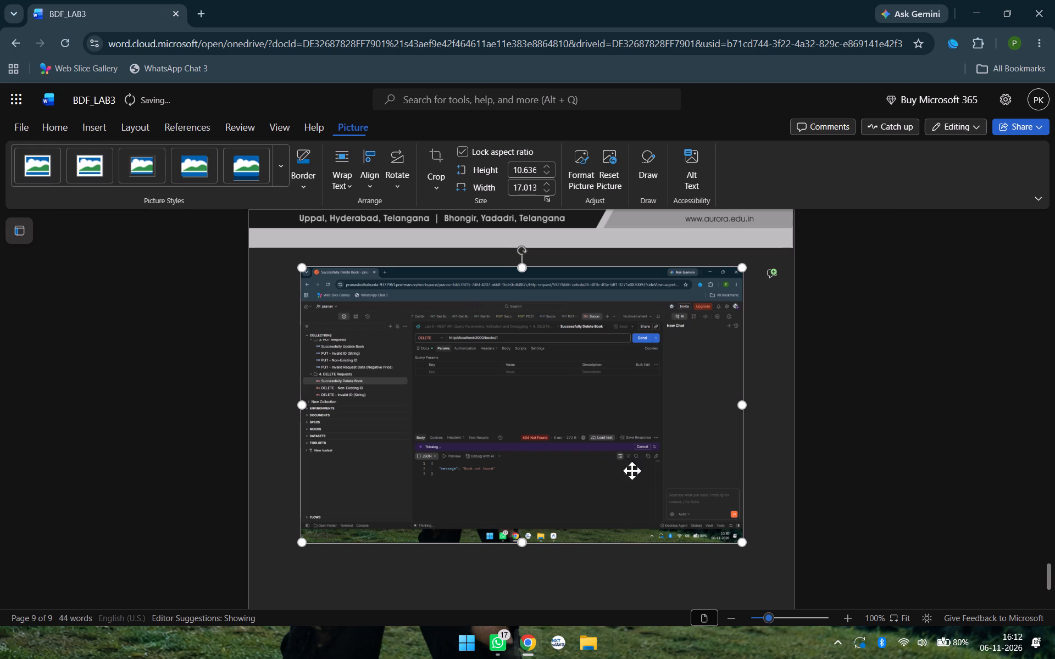
Resize the sucessfully-delete-book picture proportionally to about 14.64 cm wide and 9.16 cm high.
{"action": "left_click_drag", "start_coordinate": [743, 541], "coordinate": [649, 503]}
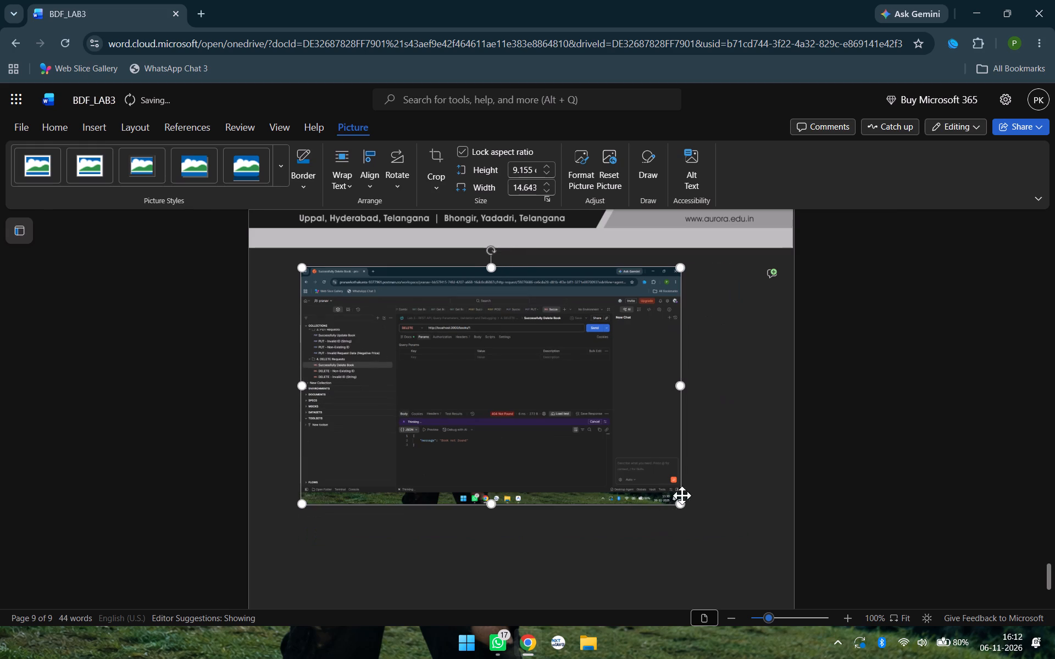
{"action": "left_click", "coordinate": [690, 497]}
Insert the delete-non-existing-id image from the lab-03 screenshots folder on a new line below the sucessfully-delete-book picture.
{"action": "key", "text": "Return"}
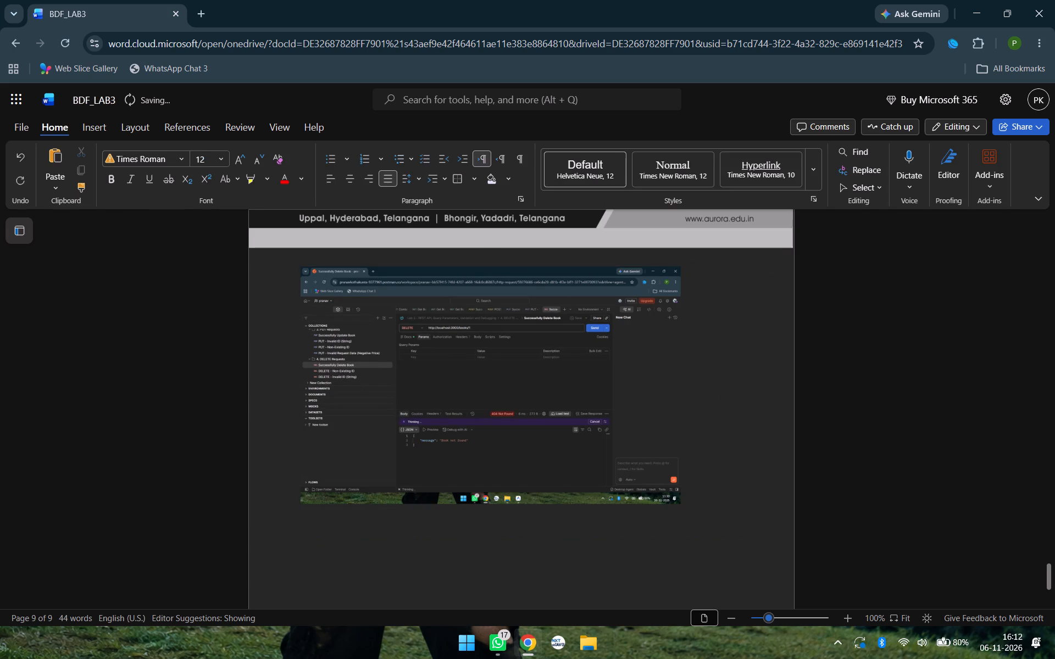
{"action": "left_click", "coordinate": [94, 128]}
{"action": "left_click", "coordinate": [104, 161]}
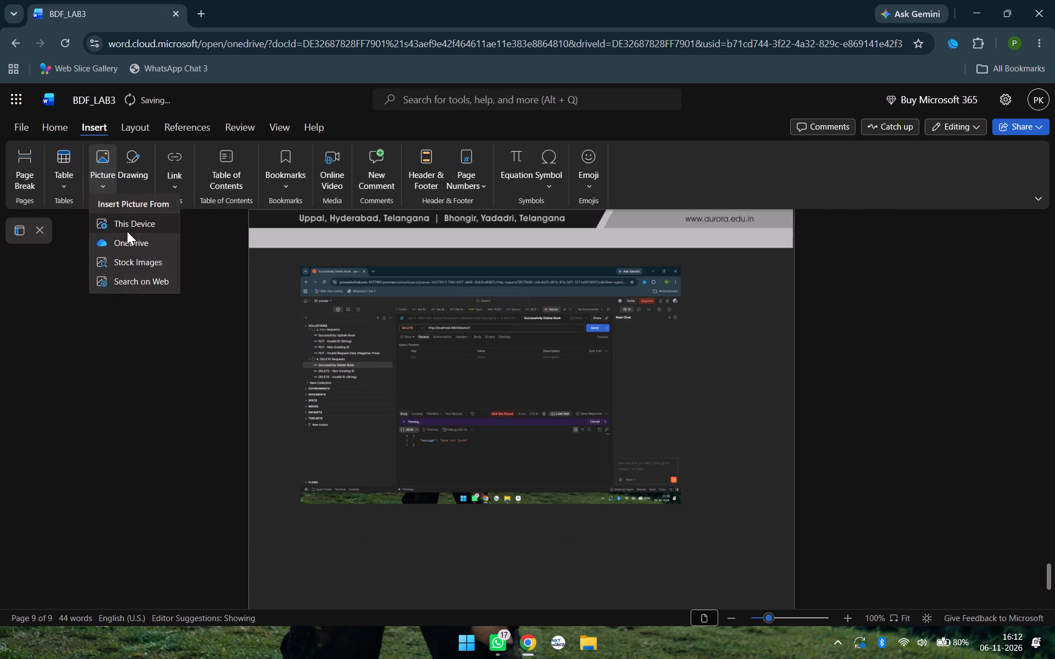
{"action": "left_click", "coordinate": [126, 226]}
{"action": "left_click", "coordinate": [204, 230]}
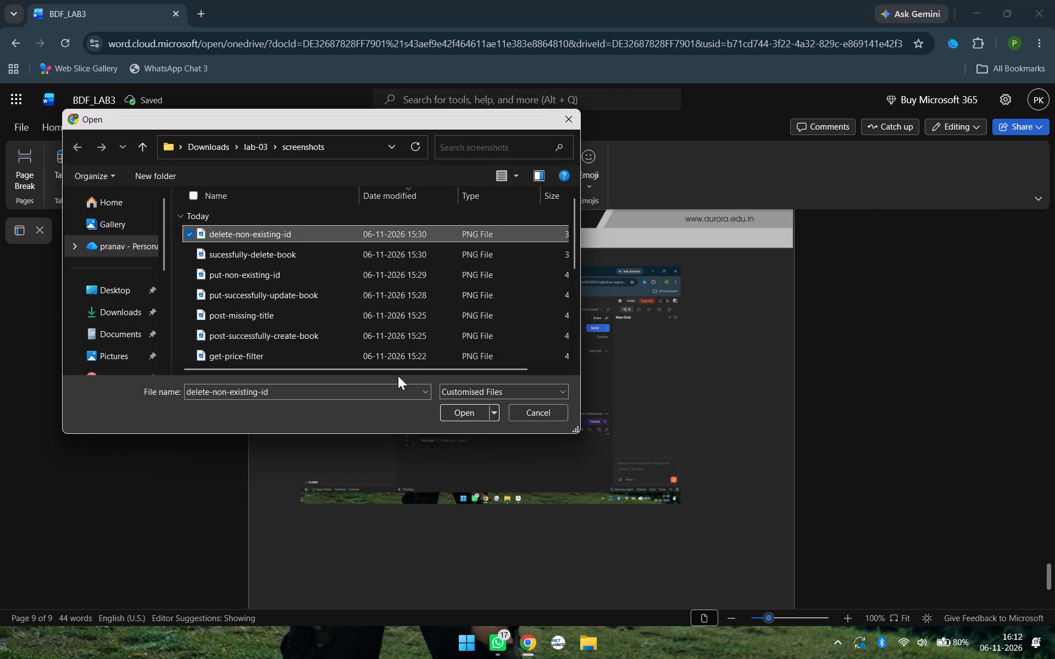
{"action": "left_click", "coordinate": [450, 410]}
Resize the delete-non-existing-id picture proportionally to about 14.1 cm wide and 8.81 cm high so it fits on page 9.
{"action": "left_click", "coordinate": [573, 434]}
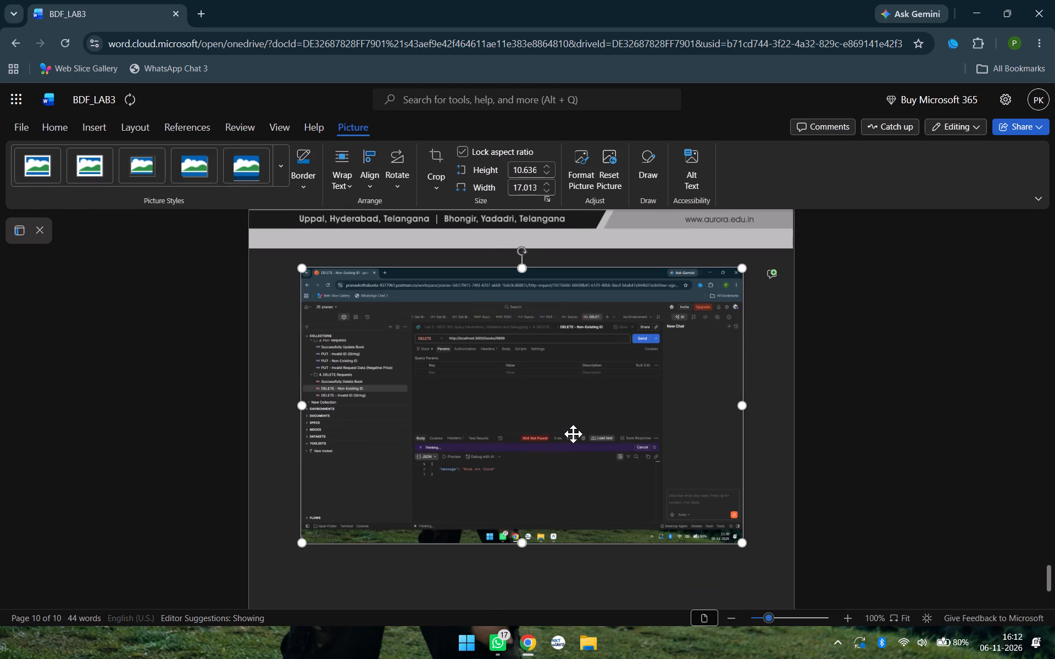
{"action": "left_click_drag", "start_coordinate": [743, 542], "coordinate": [604, 440]}
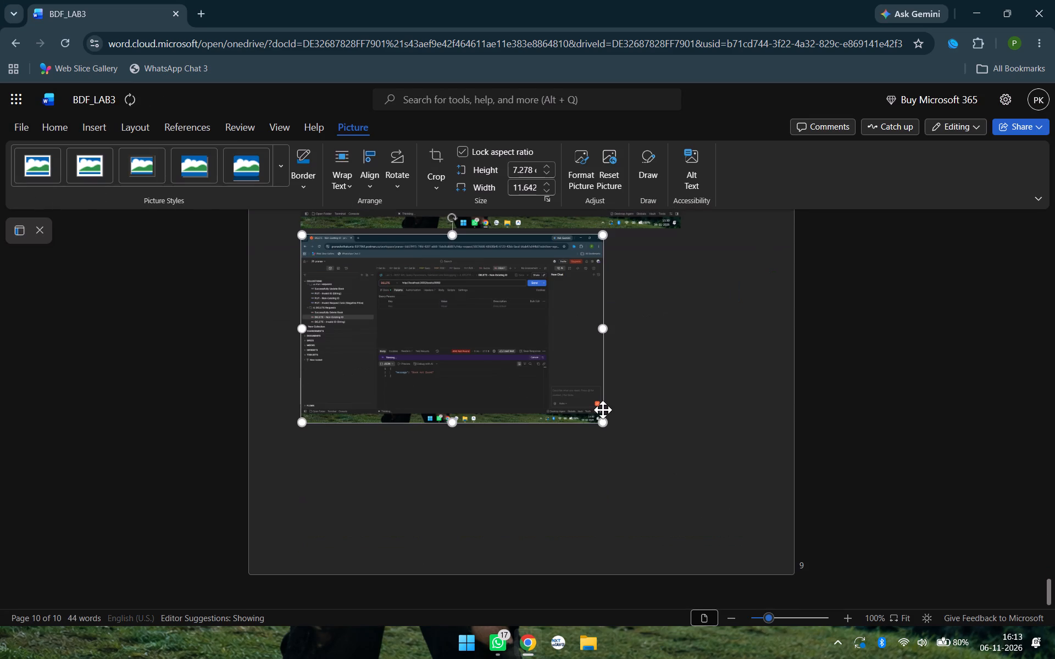
{"action": "left_click_drag", "start_coordinate": [606, 426], "coordinate": [680, 466]}
{"action": "left_click", "coordinate": [704, 413]}
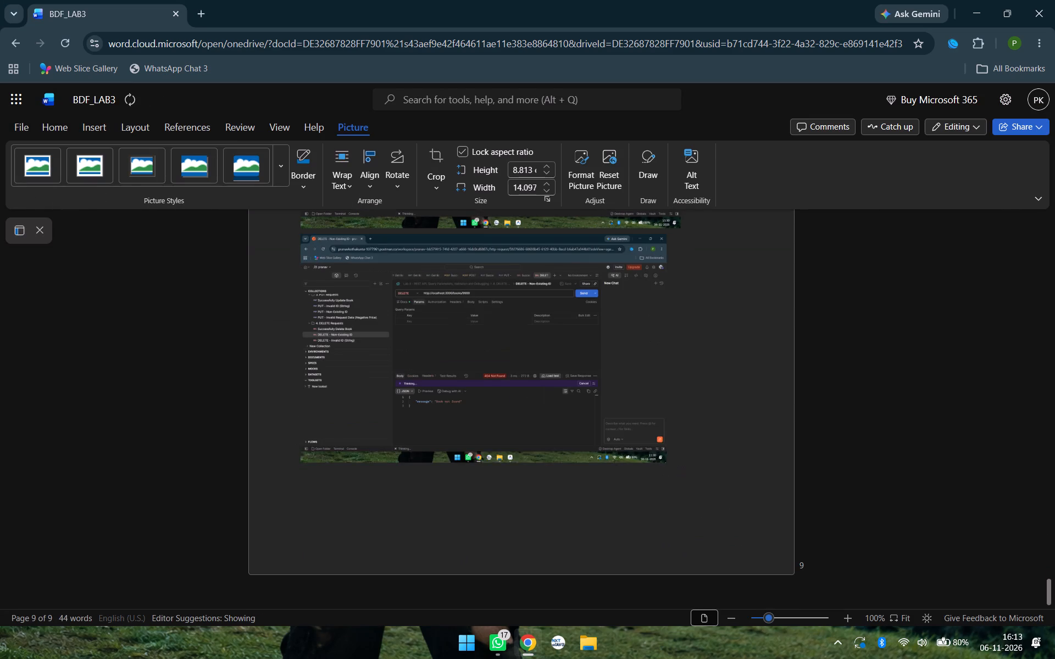
Export the finished BDF_LAB3 document as a PDF and download the converted file.
{"action": "scroll", "coordinate": [704, 413], "scroll_direction": "up", "scroll_amount": 20}
{"action": "scroll", "coordinate": [704, 413], "scroll_direction": "up", "scroll_amount": 15}
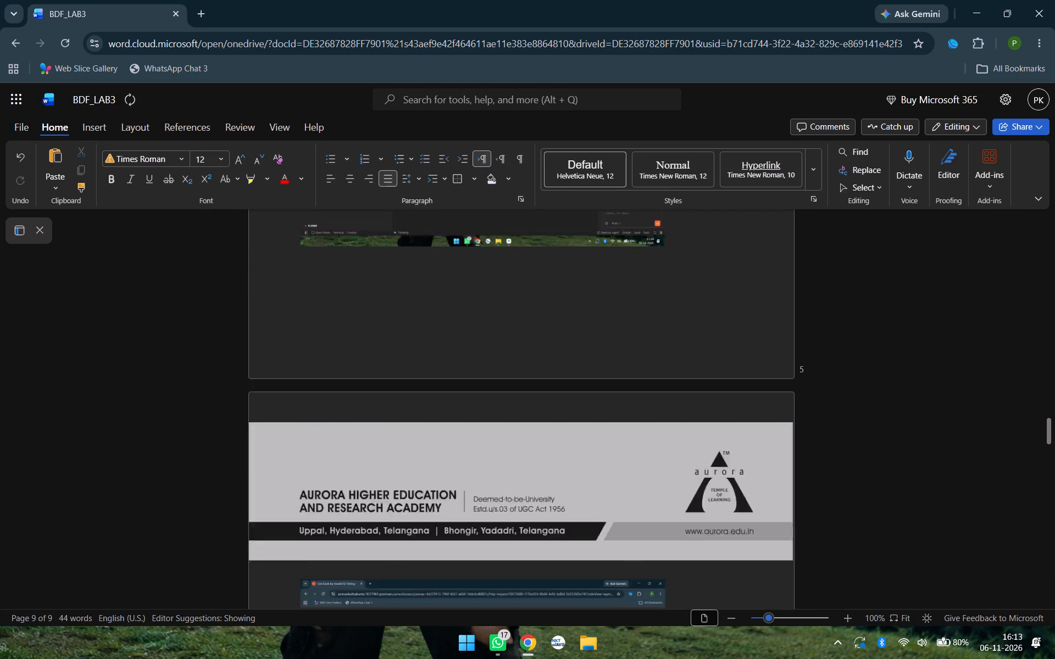
{"action": "scroll", "coordinate": [704, 413], "scroll_direction": "up", "scroll_amount": 20}
{"action": "scroll", "coordinate": [704, 413], "scroll_direction": "up", "scroll_amount": 20}
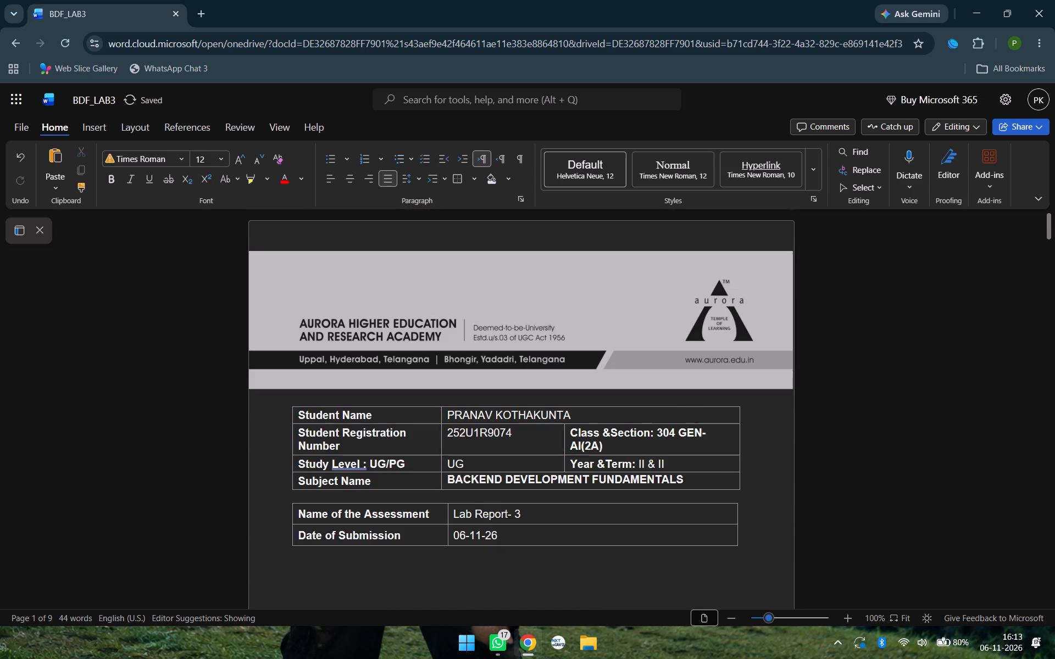
{"action": "scroll", "coordinate": [695, 405], "scroll_direction": "up", "scroll_amount": 10}
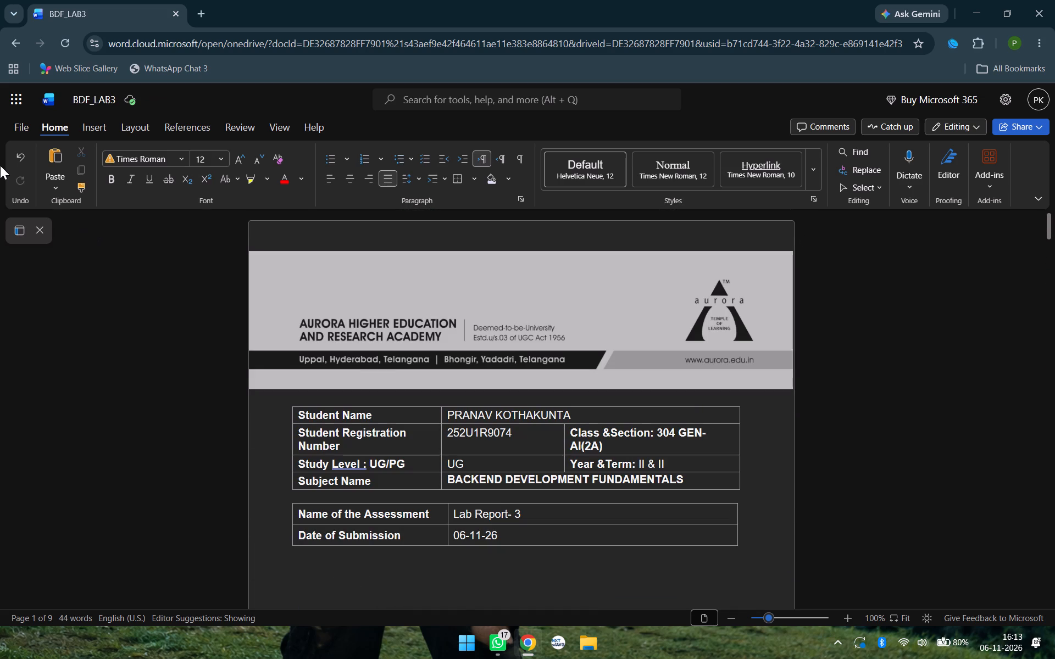
{"action": "left_click", "coordinate": [21, 130]}
{"action": "left_click", "coordinate": [63, 263]}
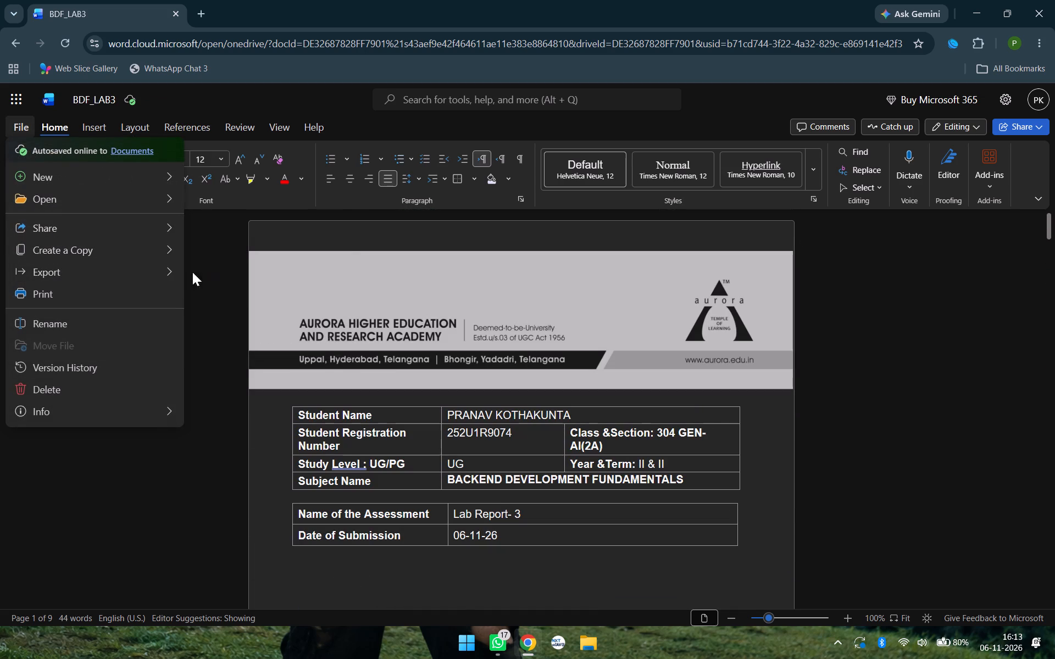
{"action": "left_click", "coordinate": [179, 272]}
{"action": "left_click", "coordinate": [202, 277]}
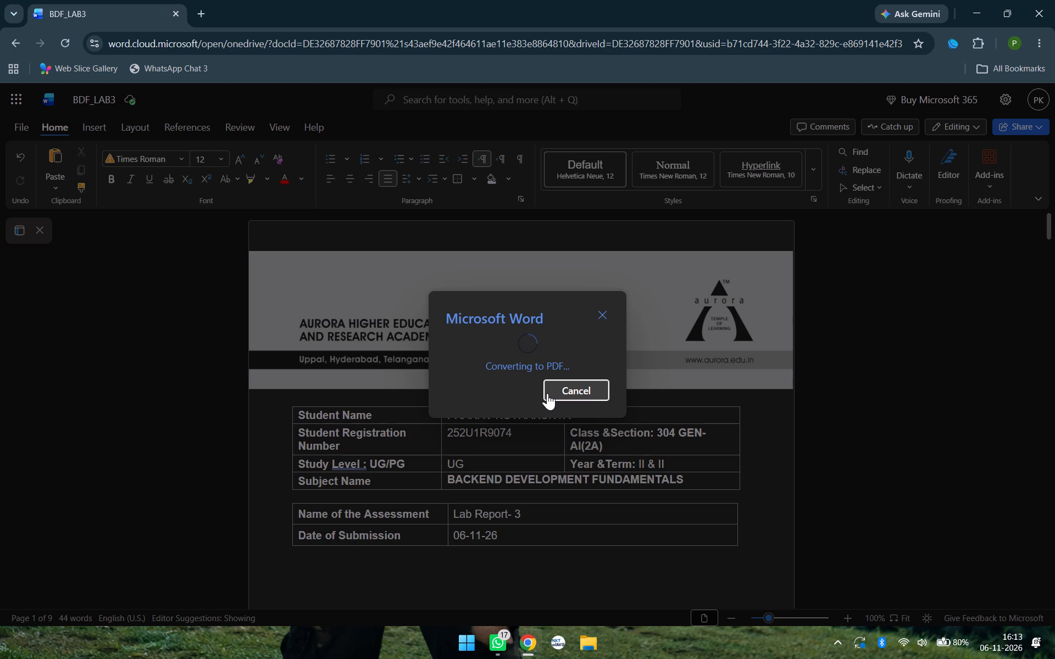
{"action": "left_click", "coordinate": [507, 384]}
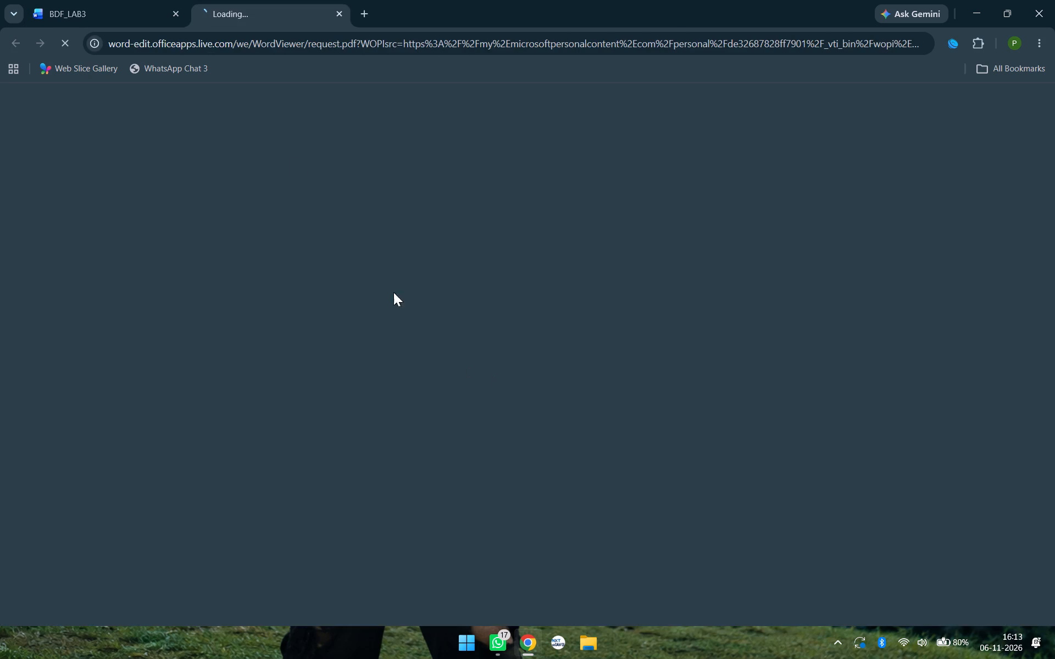
Open the Aurora University portal from the new tab page's shortcuts.
{"action": "left_click", "coordinate": [197, 20]}
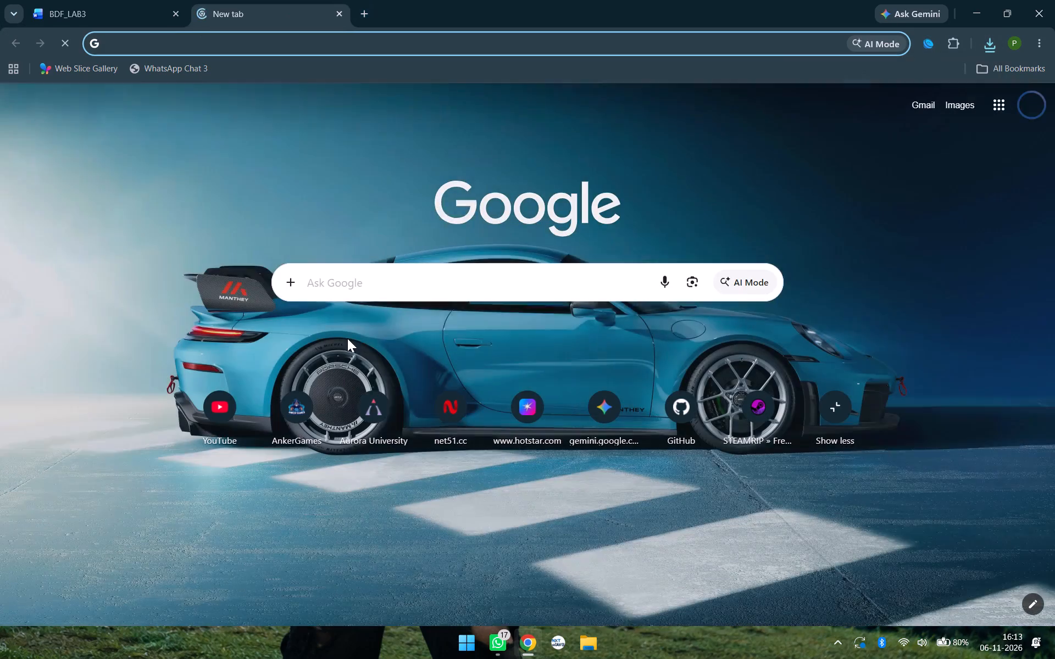
{"action": "left_click", "coordinate": [377, 416]}
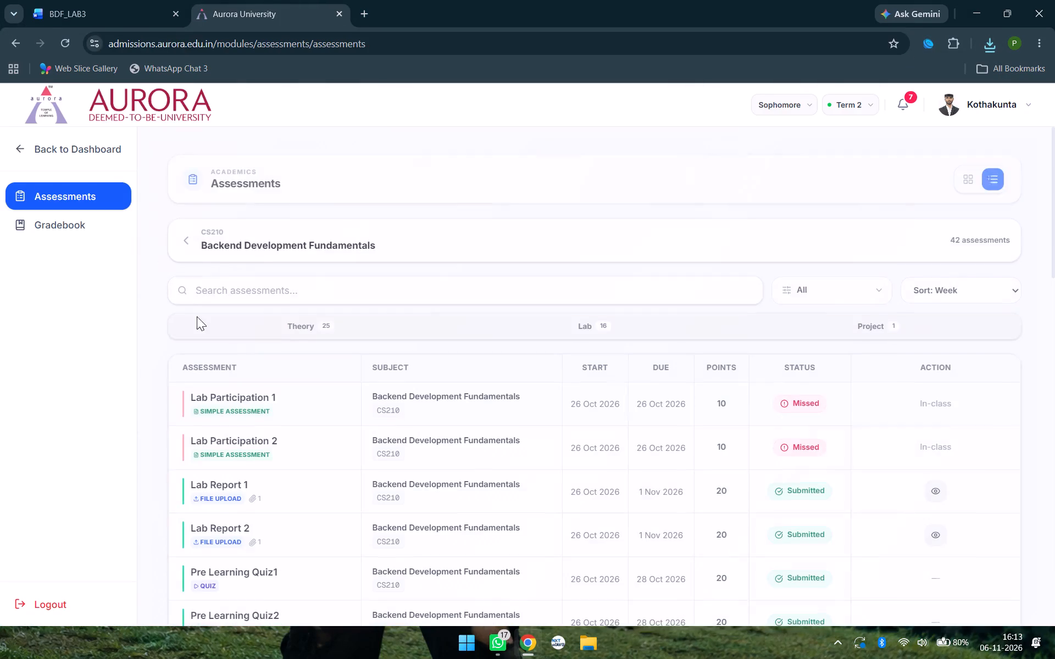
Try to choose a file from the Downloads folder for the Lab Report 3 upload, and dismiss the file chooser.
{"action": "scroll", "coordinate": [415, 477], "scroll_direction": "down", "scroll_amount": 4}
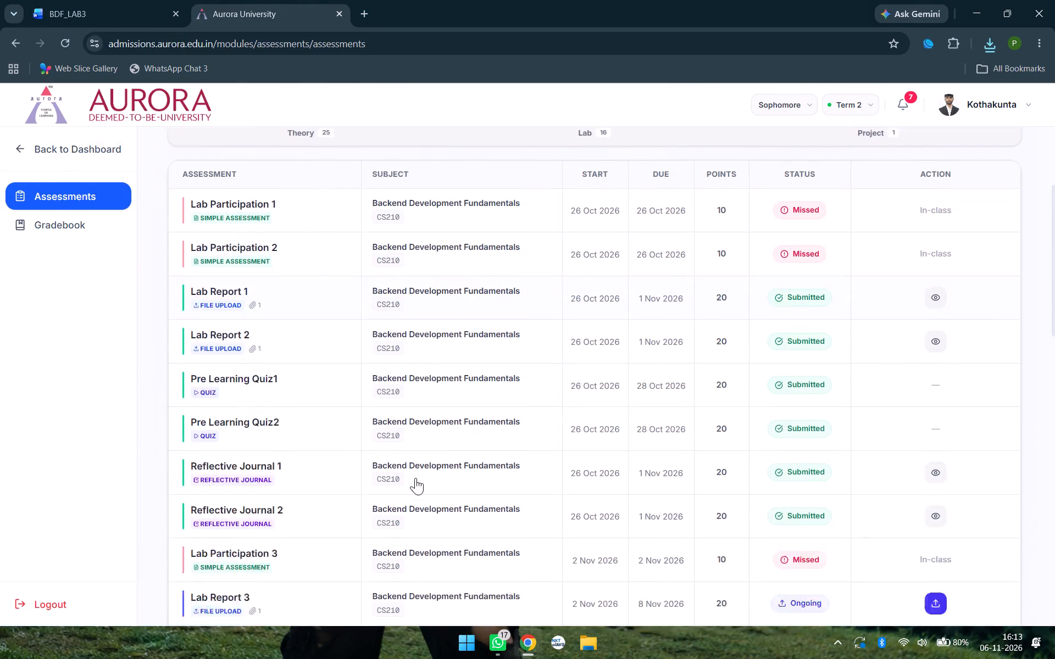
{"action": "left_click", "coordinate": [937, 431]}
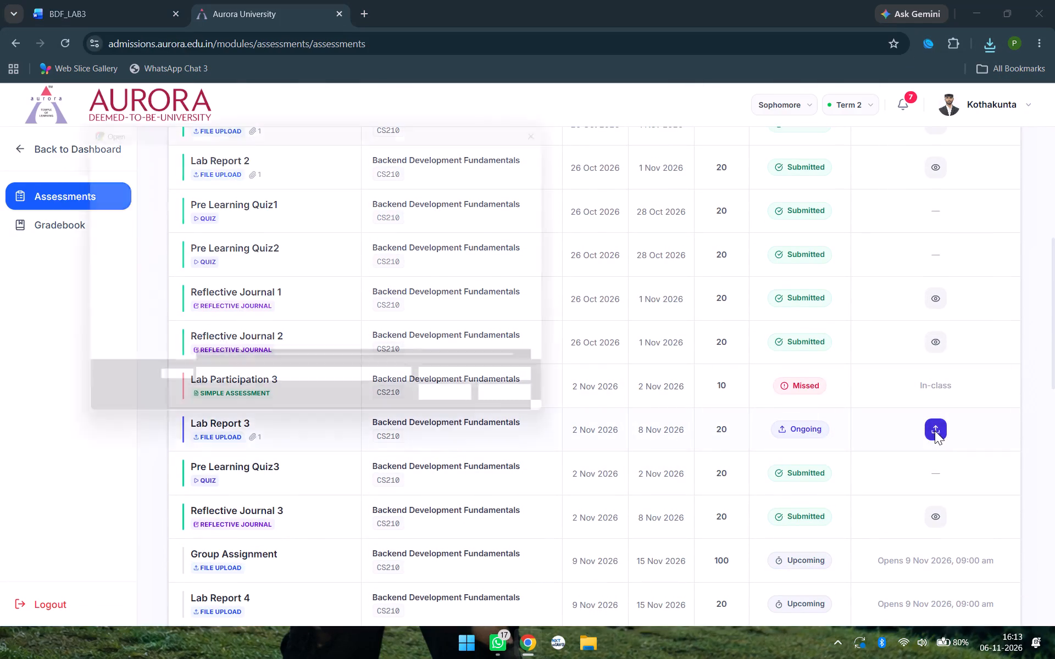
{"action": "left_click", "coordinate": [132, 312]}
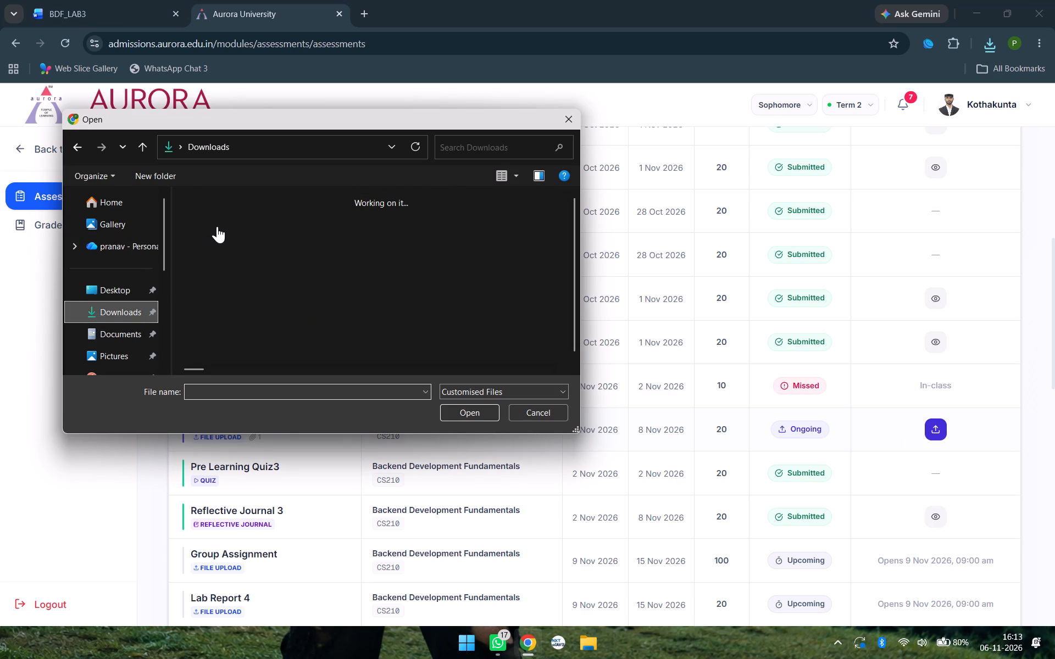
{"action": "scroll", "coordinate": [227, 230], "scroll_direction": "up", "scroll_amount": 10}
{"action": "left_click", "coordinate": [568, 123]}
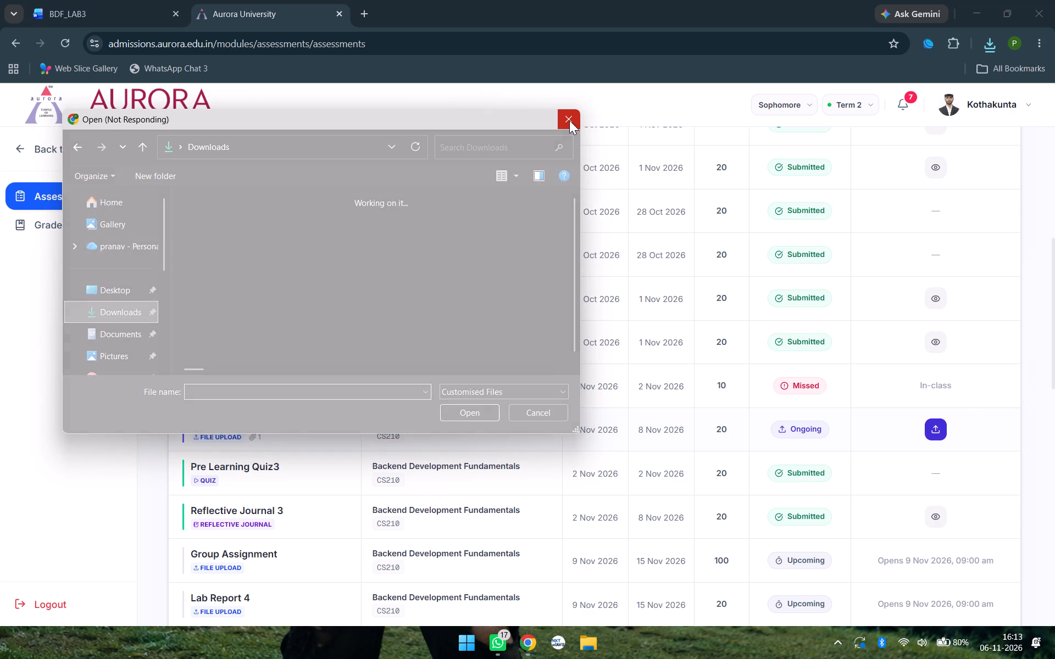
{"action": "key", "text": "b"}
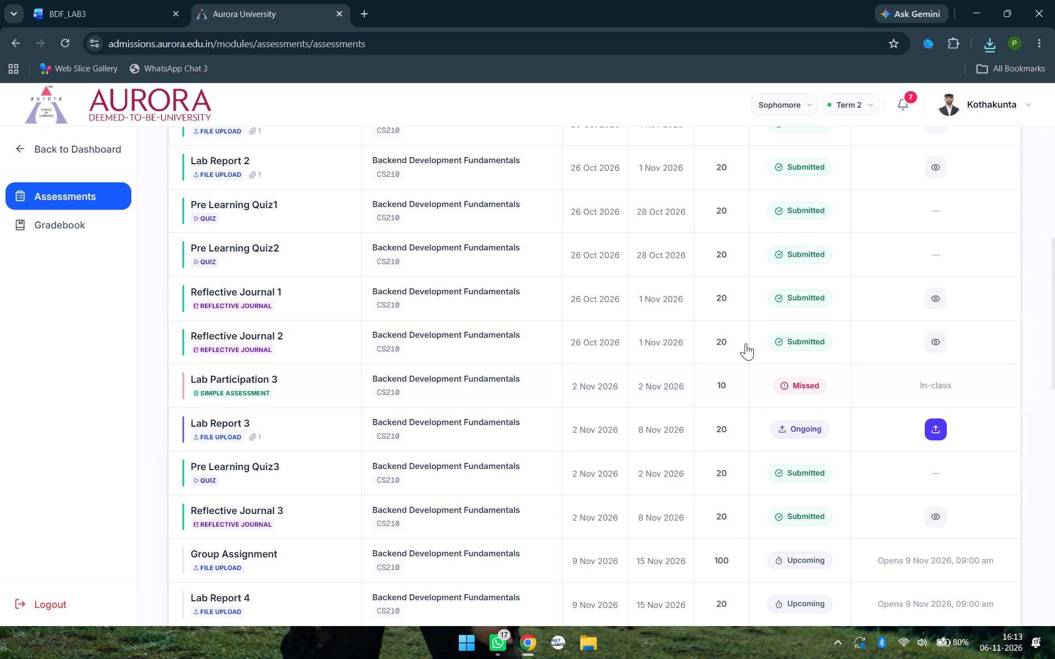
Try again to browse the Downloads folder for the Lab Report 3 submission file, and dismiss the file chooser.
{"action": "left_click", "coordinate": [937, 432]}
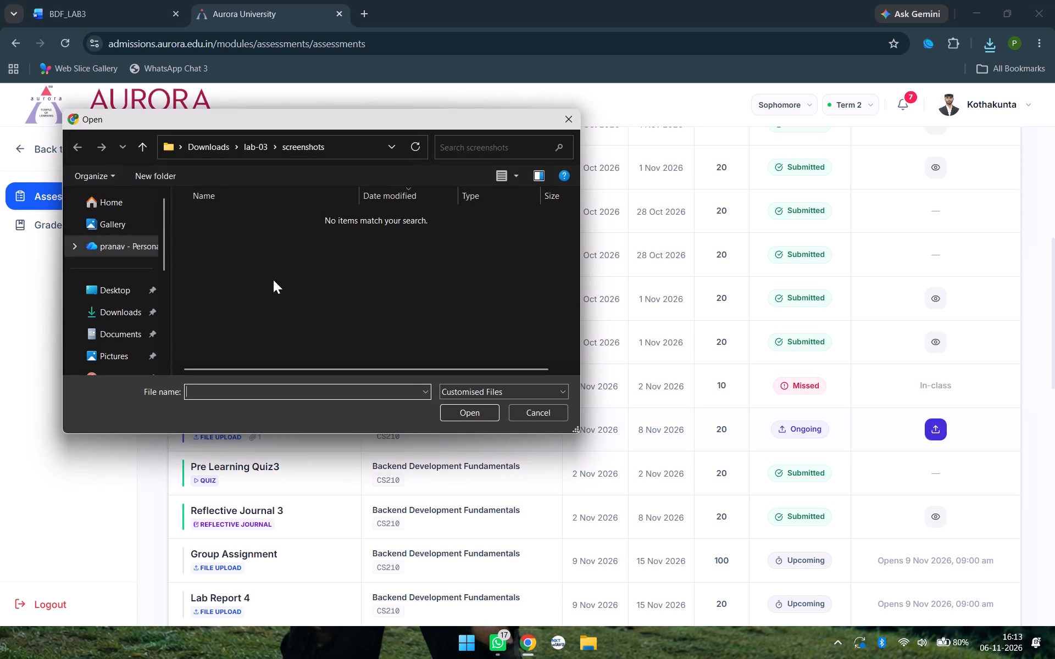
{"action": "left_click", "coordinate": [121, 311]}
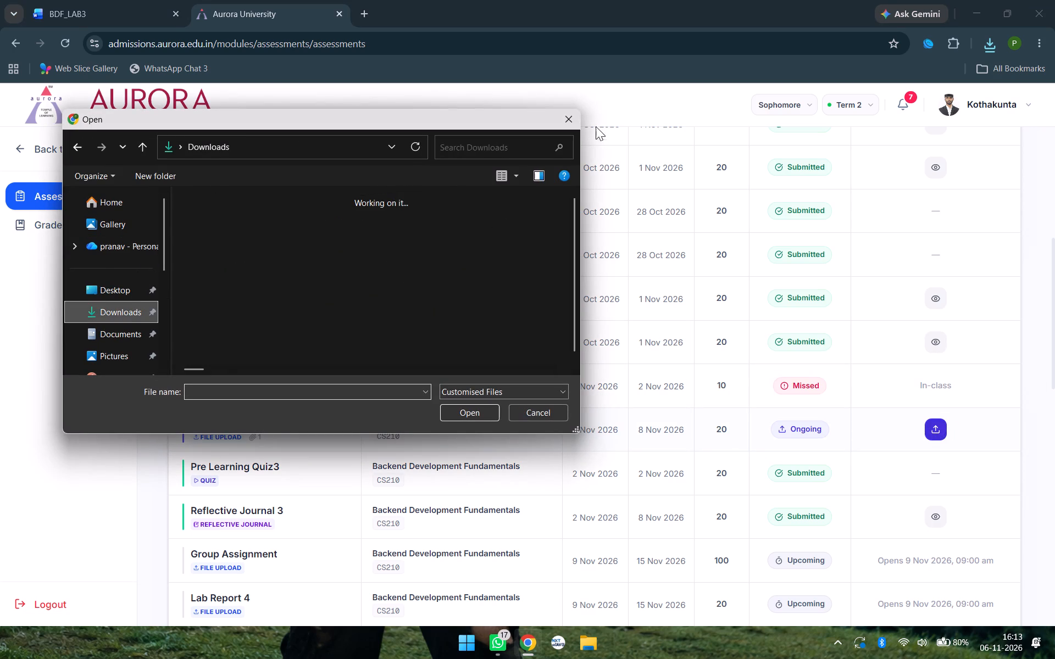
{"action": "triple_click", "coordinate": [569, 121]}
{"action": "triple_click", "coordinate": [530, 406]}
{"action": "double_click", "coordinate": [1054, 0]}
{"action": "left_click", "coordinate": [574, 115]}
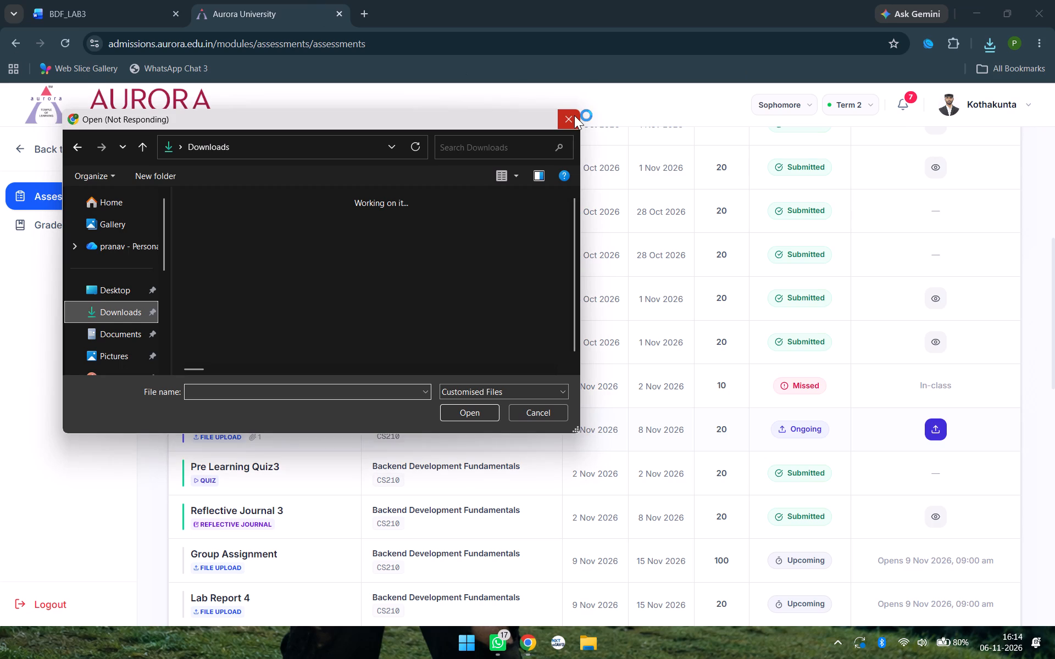
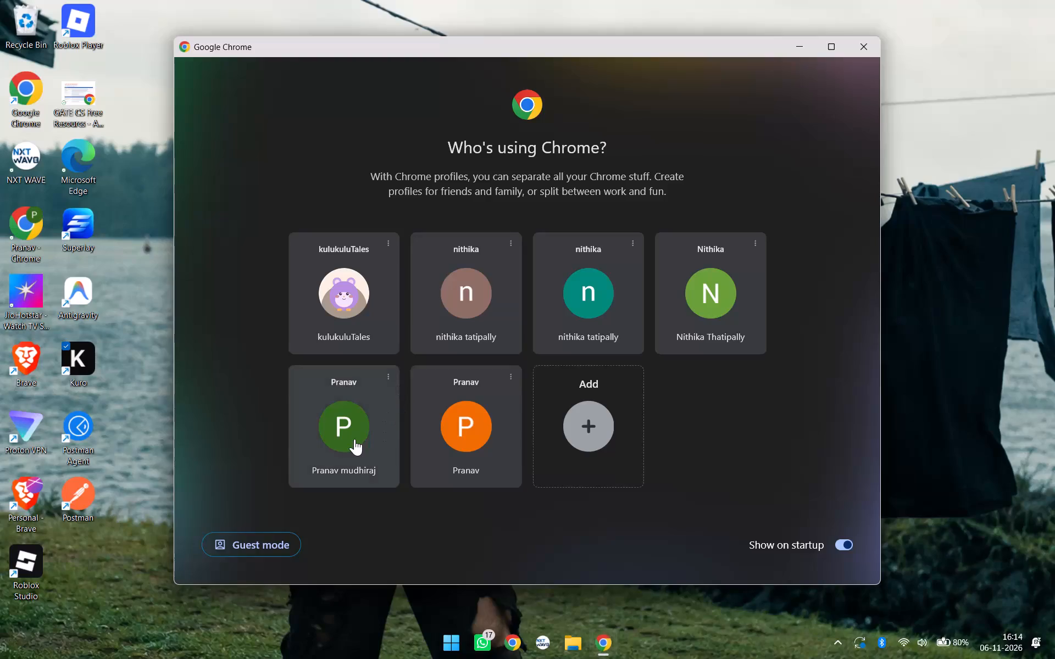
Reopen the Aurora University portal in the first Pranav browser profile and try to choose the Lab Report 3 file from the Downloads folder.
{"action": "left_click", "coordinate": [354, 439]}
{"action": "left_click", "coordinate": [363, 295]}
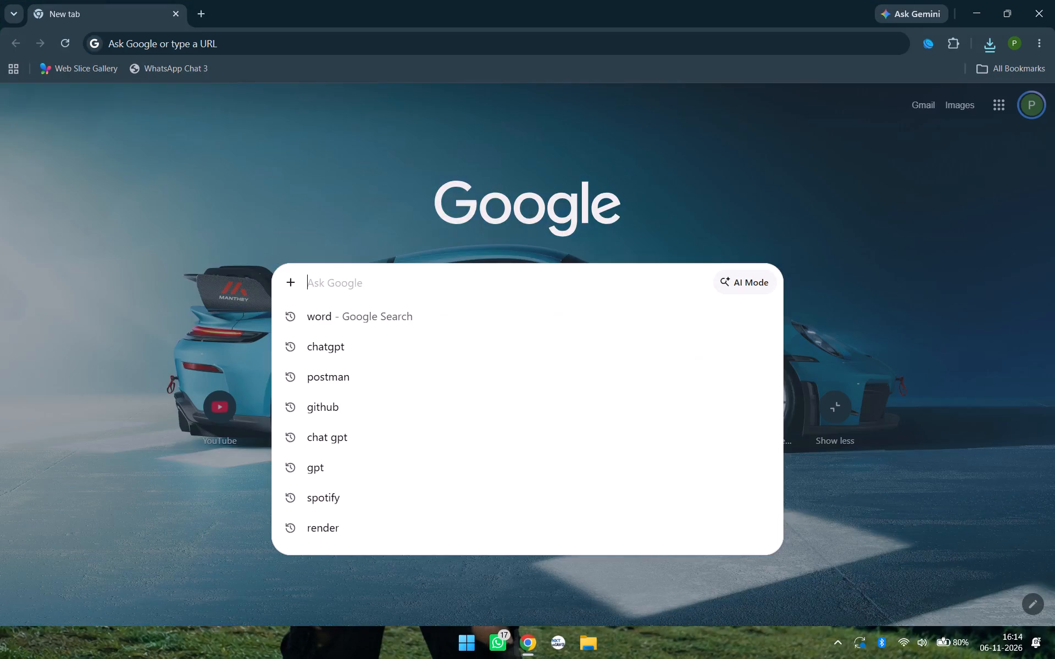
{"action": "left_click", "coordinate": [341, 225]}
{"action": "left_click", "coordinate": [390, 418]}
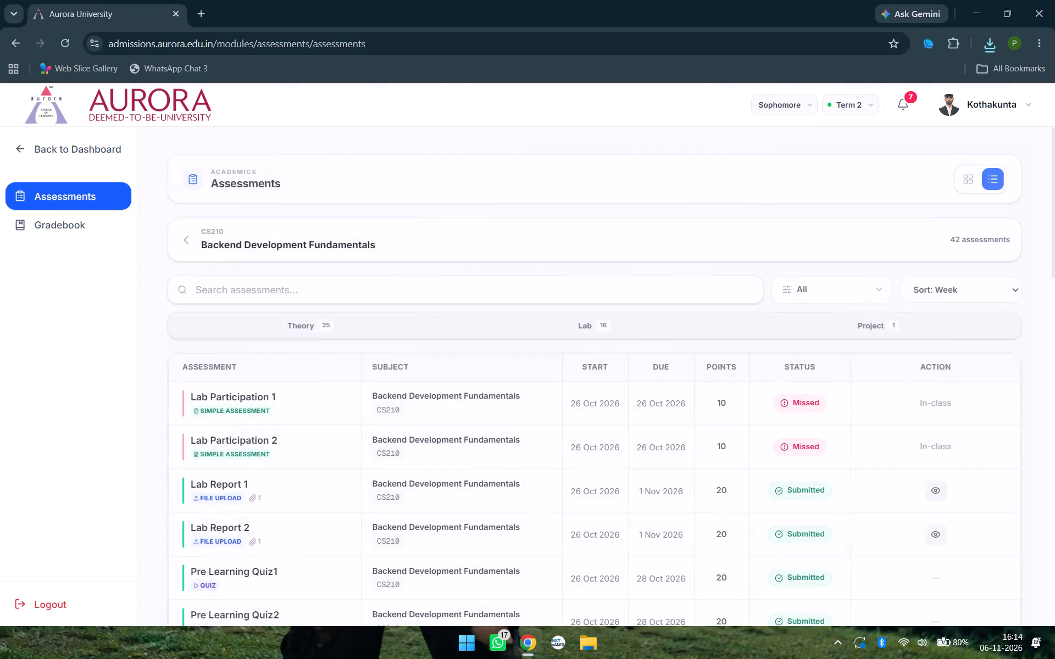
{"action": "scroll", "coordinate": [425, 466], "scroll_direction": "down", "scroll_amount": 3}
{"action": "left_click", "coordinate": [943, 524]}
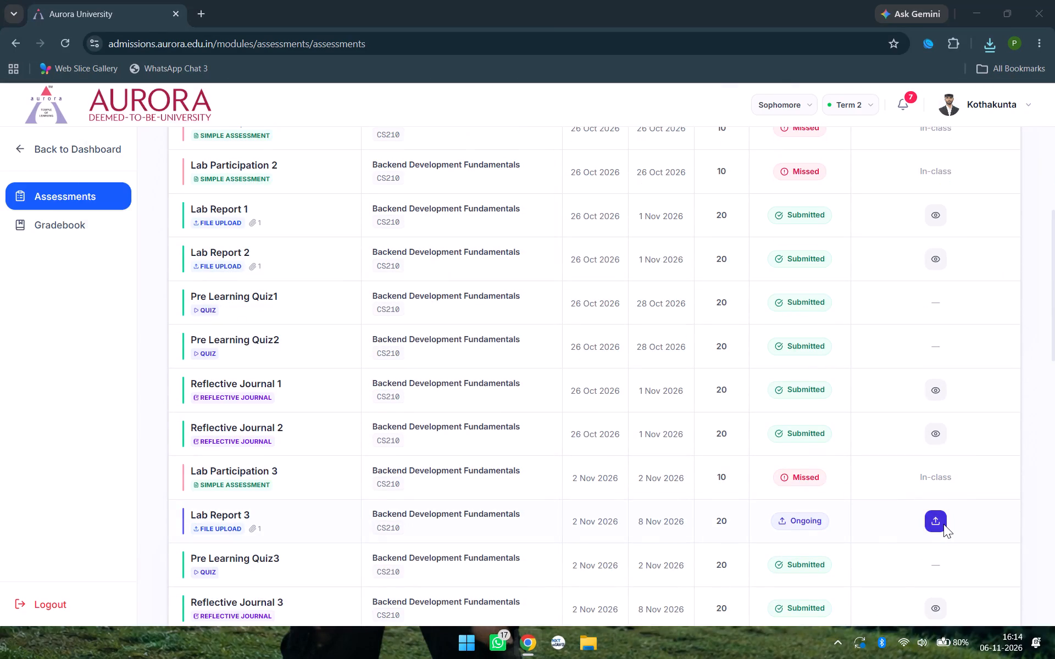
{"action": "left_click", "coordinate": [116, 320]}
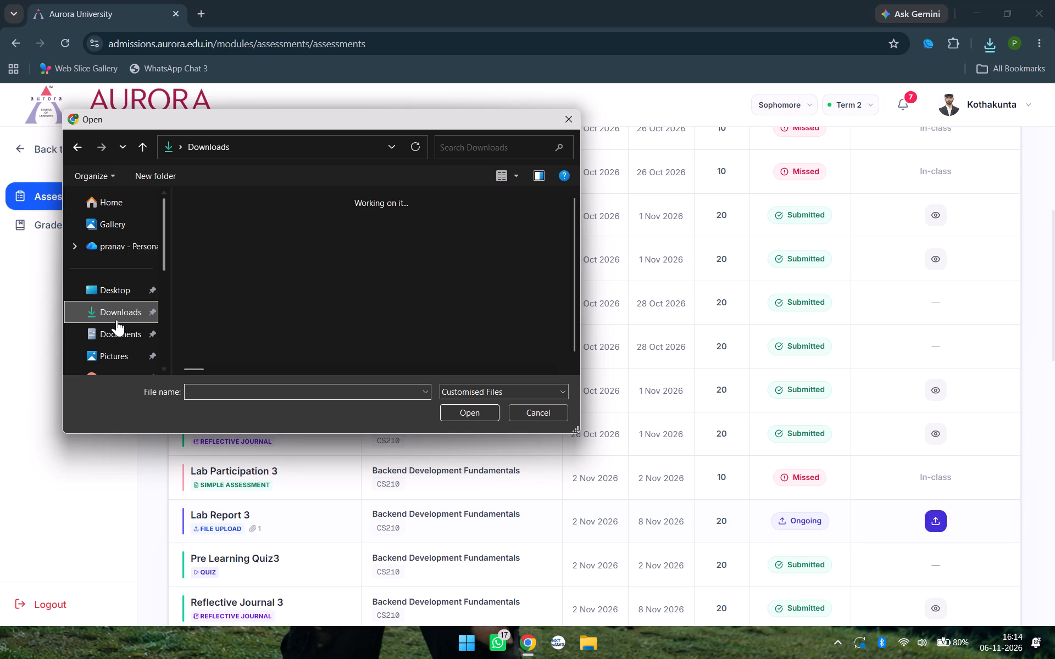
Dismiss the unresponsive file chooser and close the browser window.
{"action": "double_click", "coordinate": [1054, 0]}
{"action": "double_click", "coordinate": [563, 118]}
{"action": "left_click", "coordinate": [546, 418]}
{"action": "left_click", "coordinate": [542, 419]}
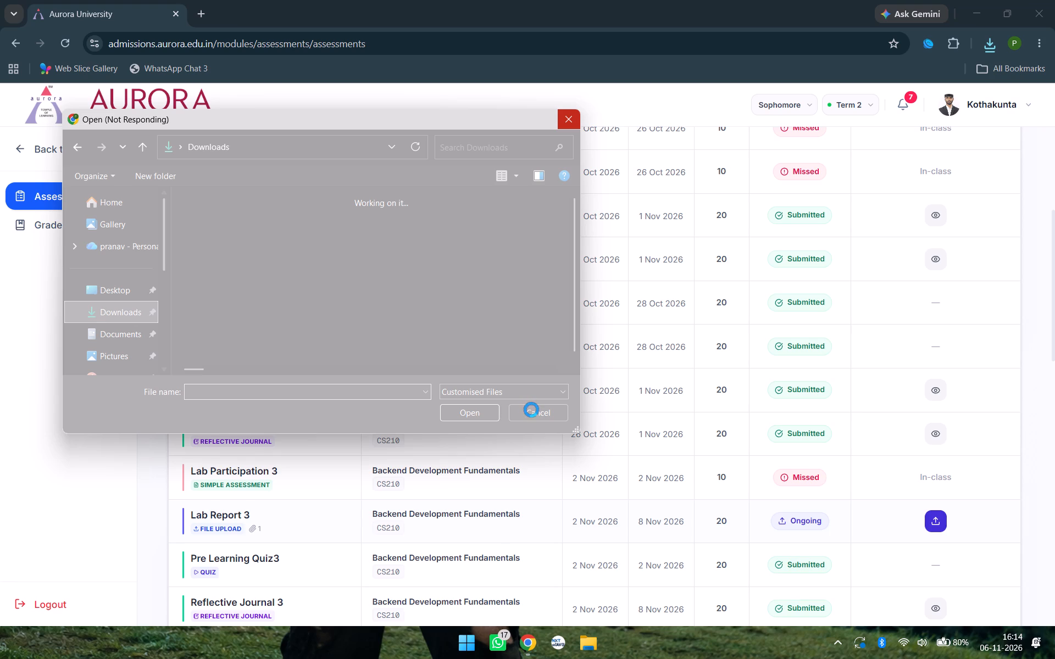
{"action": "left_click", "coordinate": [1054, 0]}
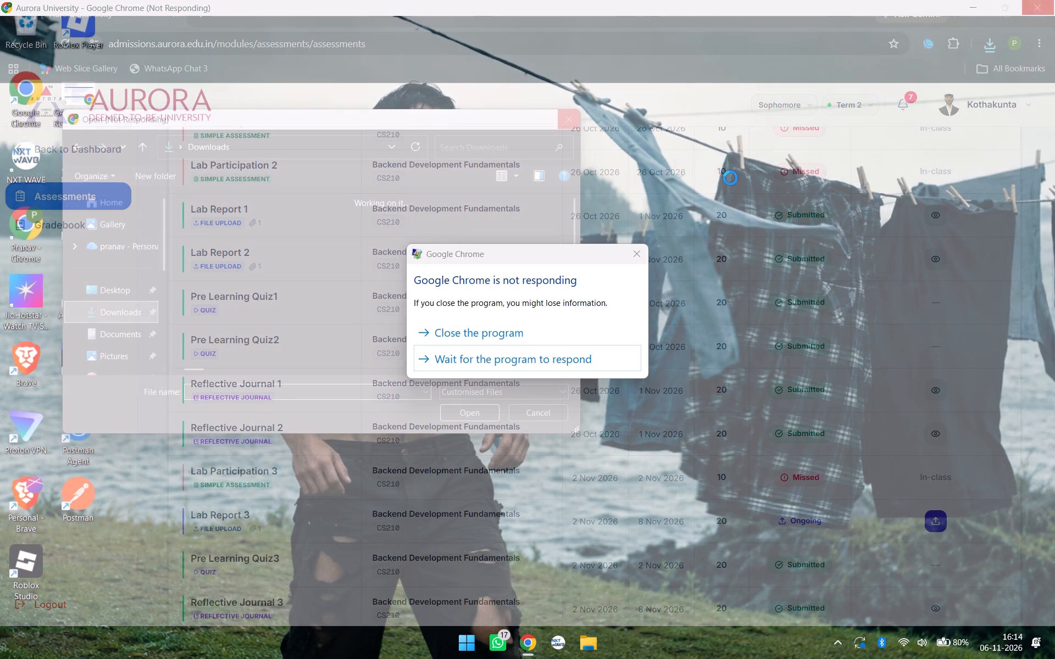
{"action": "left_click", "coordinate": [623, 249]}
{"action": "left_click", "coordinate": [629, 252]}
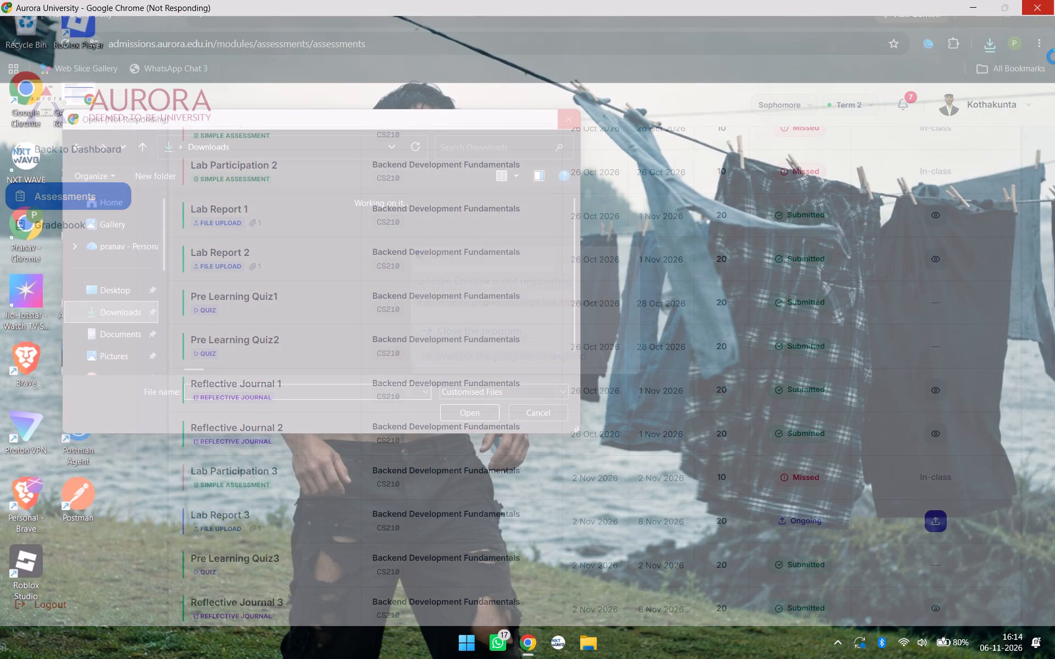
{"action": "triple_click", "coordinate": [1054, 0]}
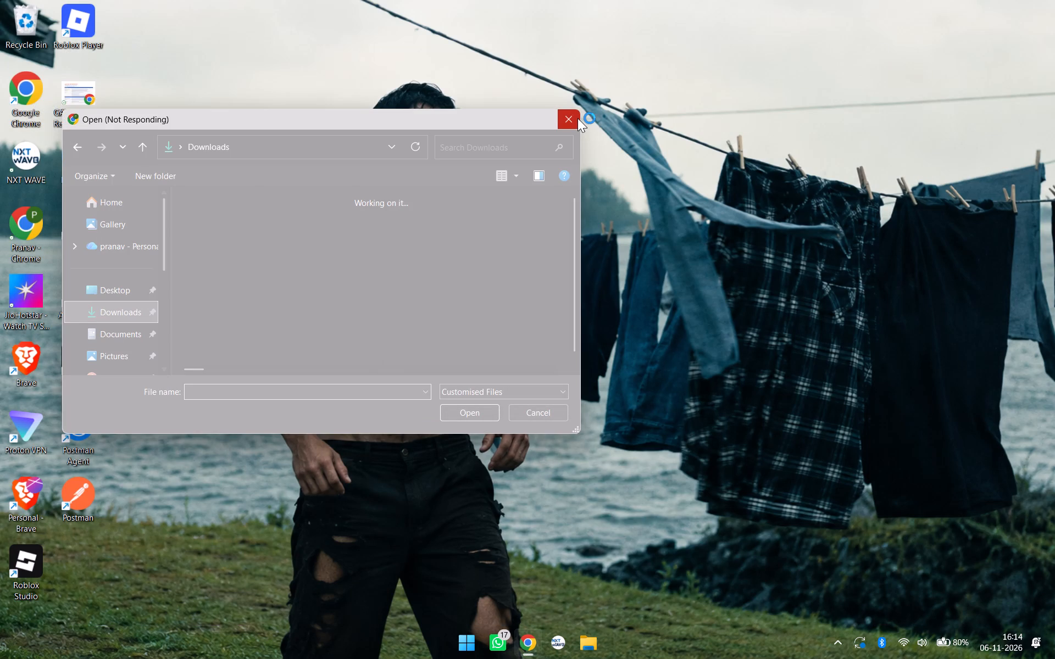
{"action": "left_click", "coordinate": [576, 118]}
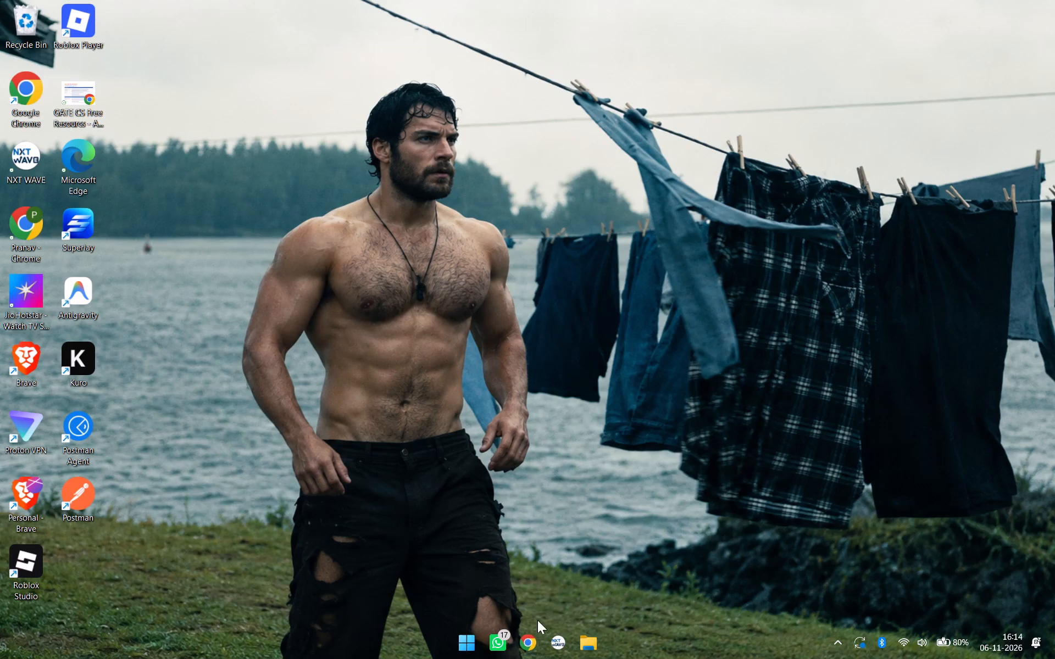
Reopen Chrome with a different user profile and go to the assessments section of the Aurora University portal.
{"action": "left_click", "coordinate": [524, 645]}
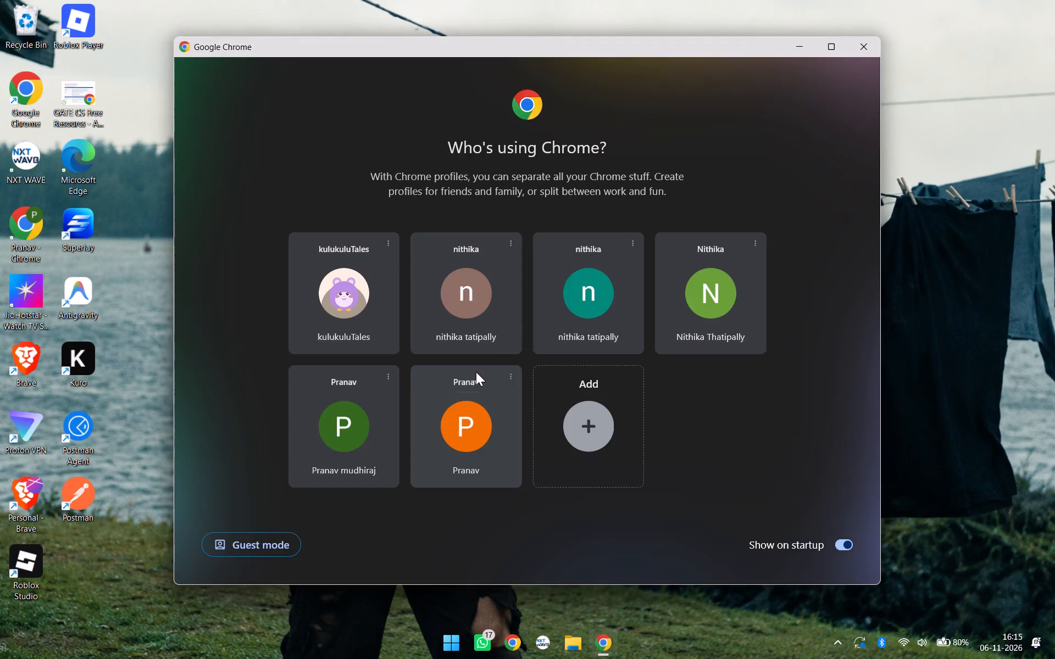
{"action": "left_click", "coordinate": [459, 304]}
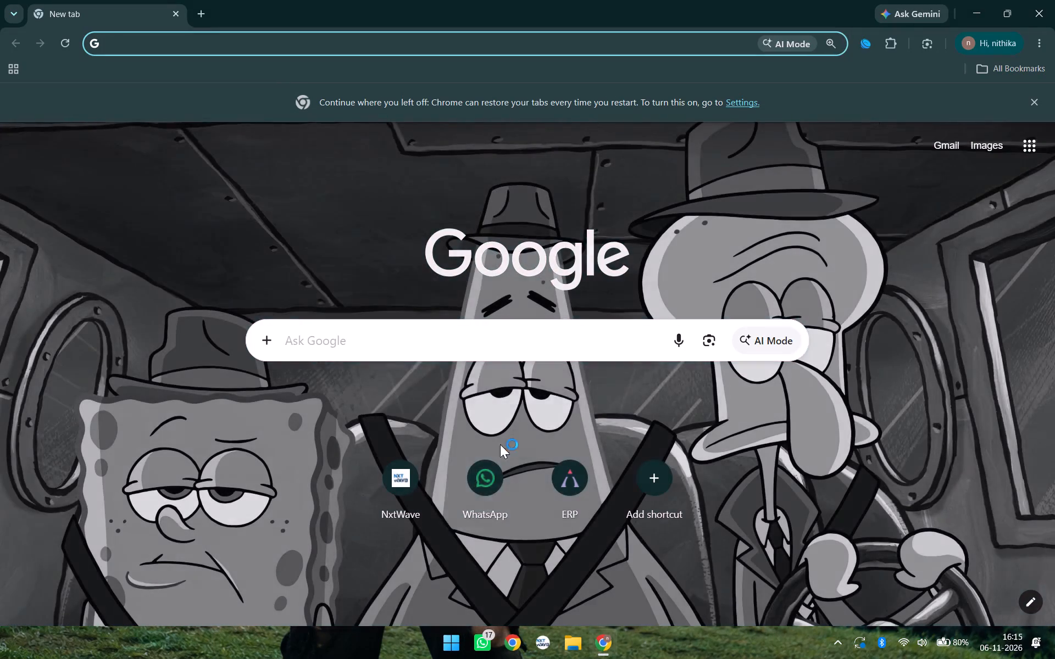
{"action": "left_click", "coordinate": [586, 495]}
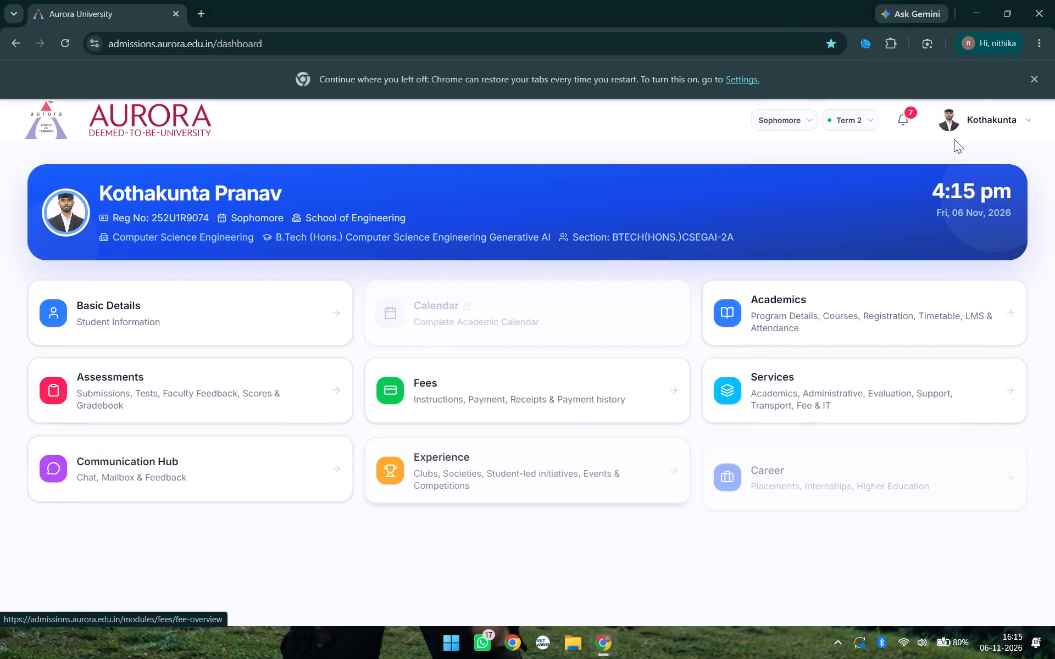
{"action": "left_click", "coordinate": [227, 404]}
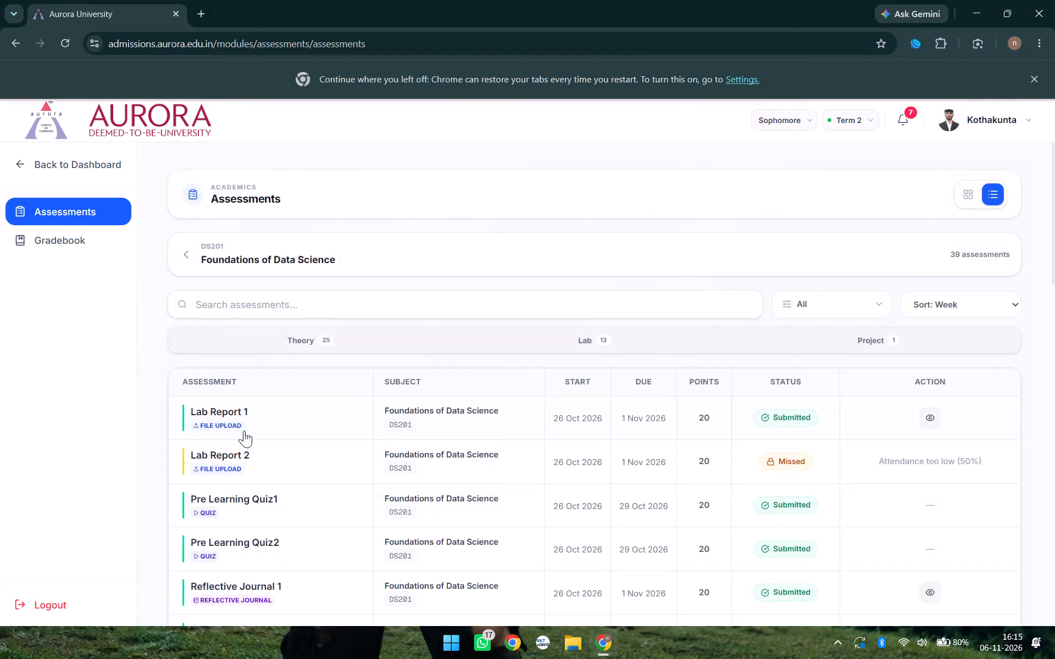
Switch from Foundations of Data Science to the Backend Development Fundamentals assessments and start the Lab Report 3 file upload.
{"action": "scroll", "coordinate": [260, 442], "scroll_direction": "down", "scroll_amount": 3}
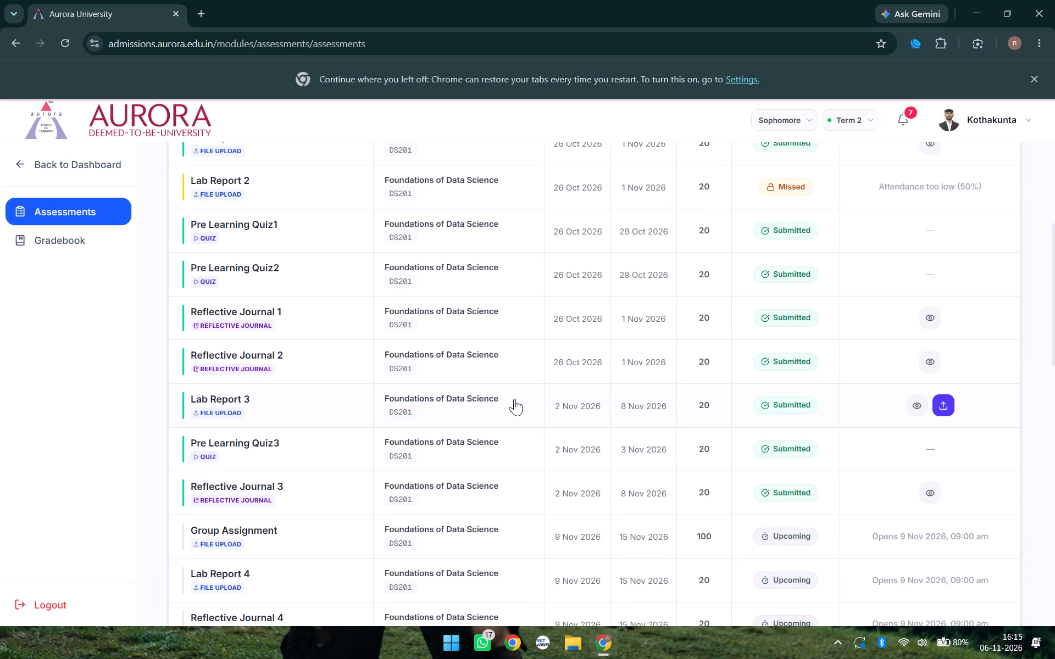
{"action": "scroll", "coordinate": [514, 399], "scroll_direction": "up", "scroll_amount": 5}
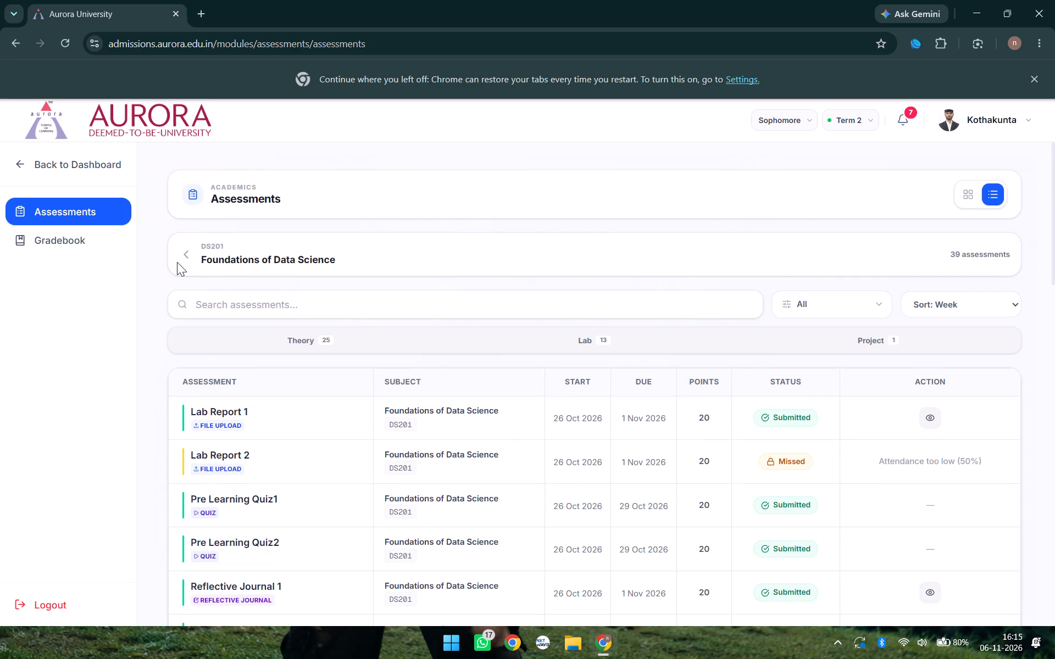
{"action": "left_click", "coordinate": [184, 255]}
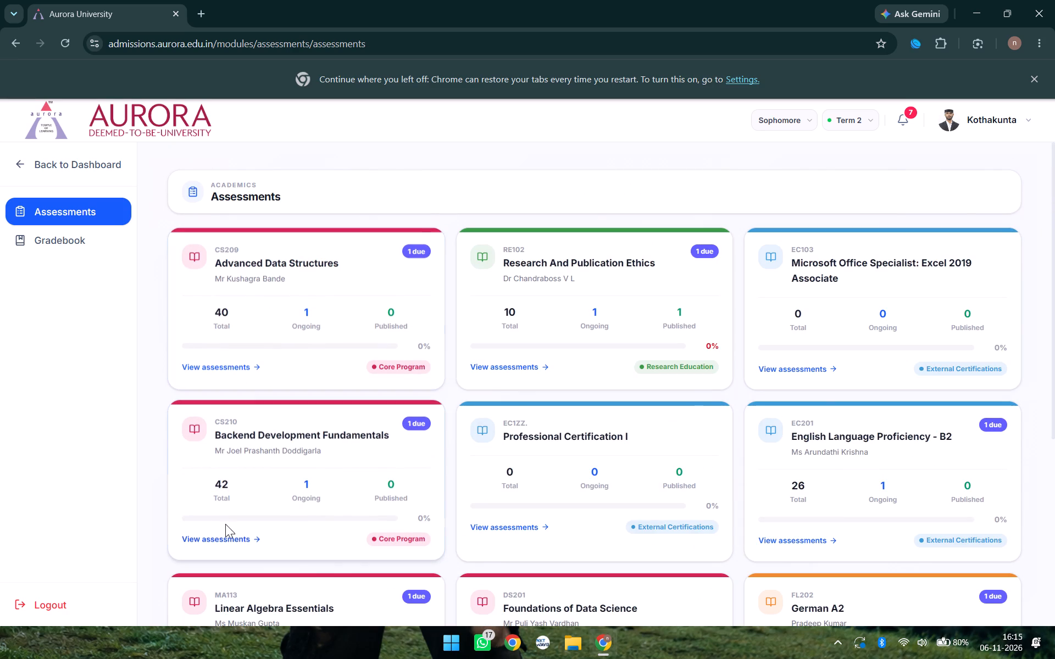
{"action": "left_click", "coordinate": [225, 544]}
{"action": "scroll", "coordinate": [460, 520], "scroll_direction": "down", "scroll_amount": 4}
{"action": "left_click", "coordinate": [939, 446]}
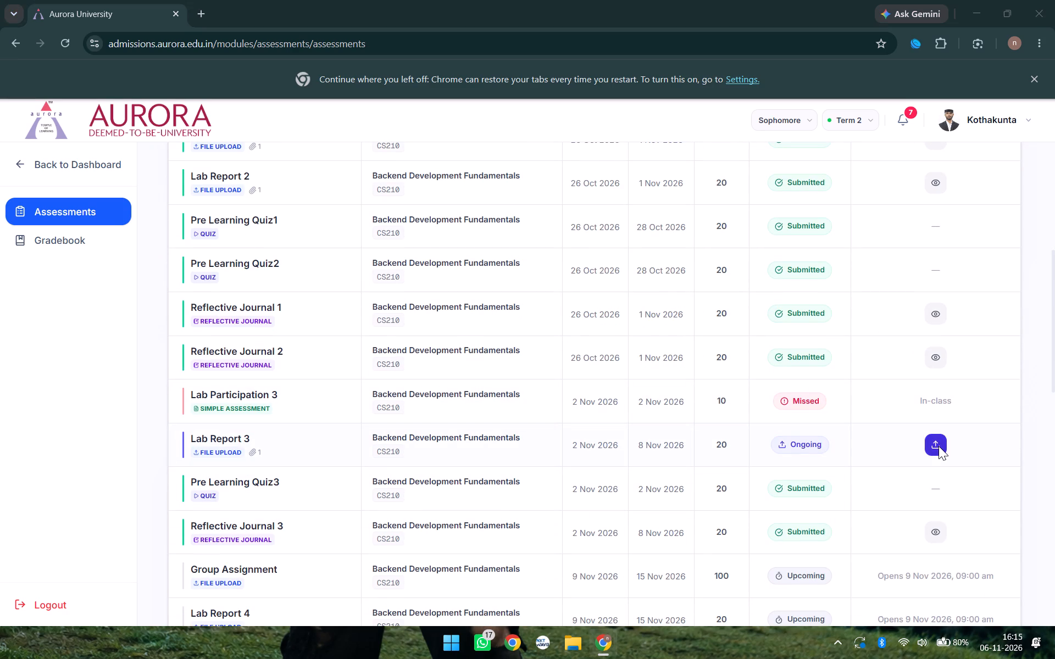
{"action": "scroll", "coordinate": [123, 306], "scroll_direction": "down", "scroll_amount": 5}
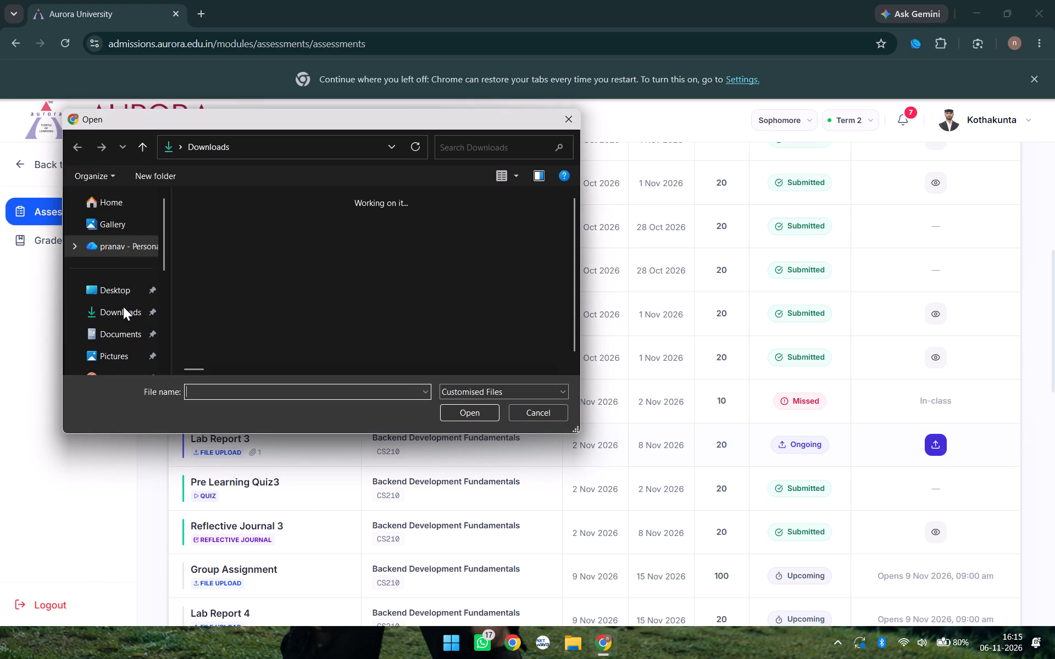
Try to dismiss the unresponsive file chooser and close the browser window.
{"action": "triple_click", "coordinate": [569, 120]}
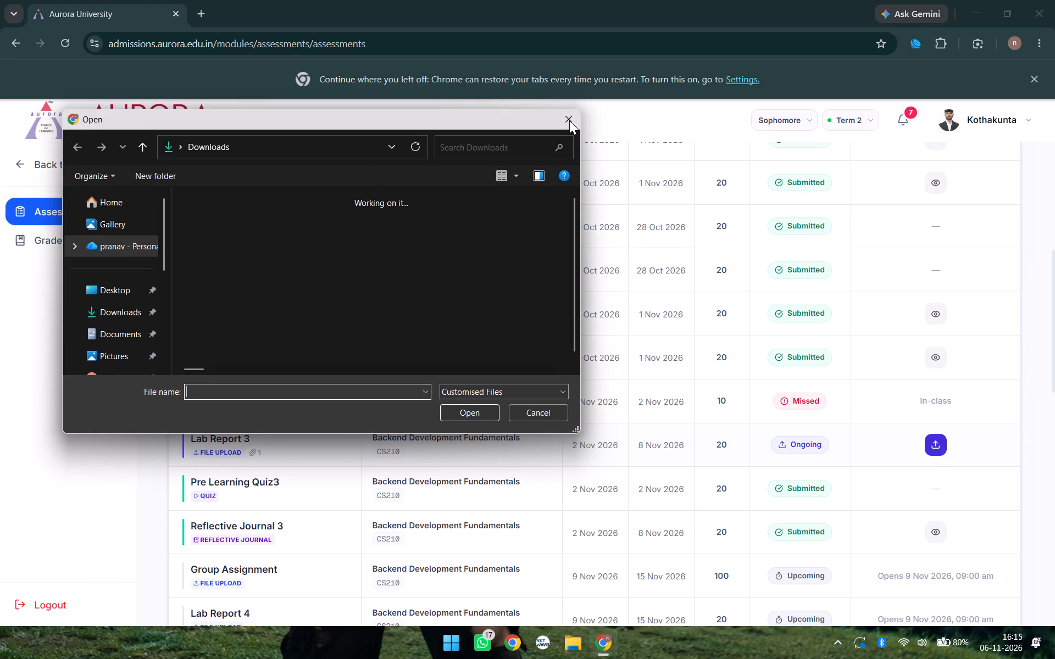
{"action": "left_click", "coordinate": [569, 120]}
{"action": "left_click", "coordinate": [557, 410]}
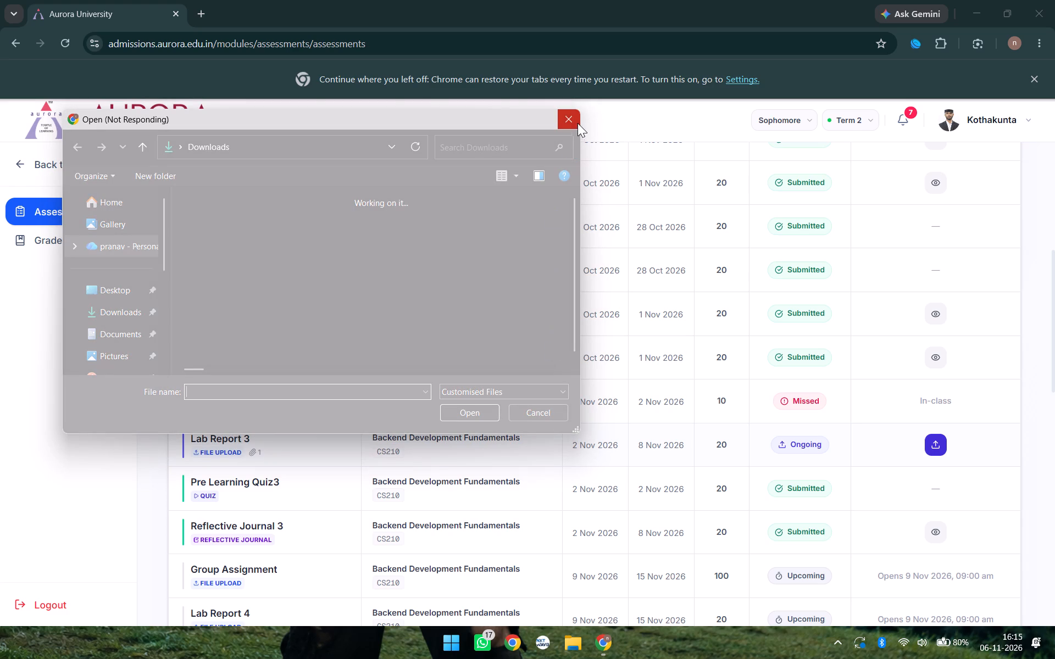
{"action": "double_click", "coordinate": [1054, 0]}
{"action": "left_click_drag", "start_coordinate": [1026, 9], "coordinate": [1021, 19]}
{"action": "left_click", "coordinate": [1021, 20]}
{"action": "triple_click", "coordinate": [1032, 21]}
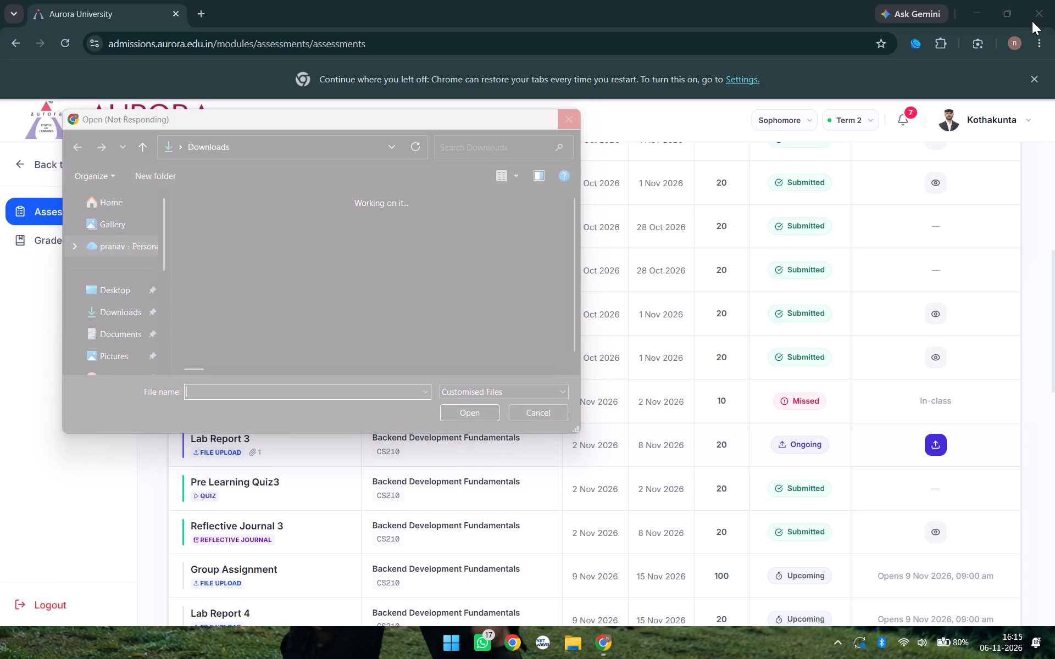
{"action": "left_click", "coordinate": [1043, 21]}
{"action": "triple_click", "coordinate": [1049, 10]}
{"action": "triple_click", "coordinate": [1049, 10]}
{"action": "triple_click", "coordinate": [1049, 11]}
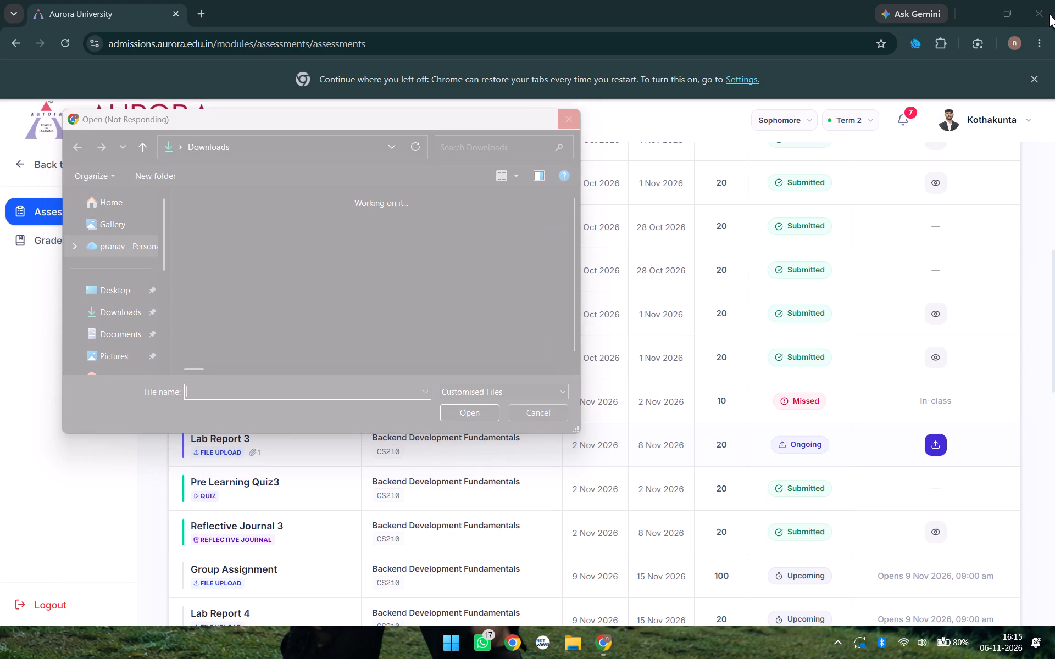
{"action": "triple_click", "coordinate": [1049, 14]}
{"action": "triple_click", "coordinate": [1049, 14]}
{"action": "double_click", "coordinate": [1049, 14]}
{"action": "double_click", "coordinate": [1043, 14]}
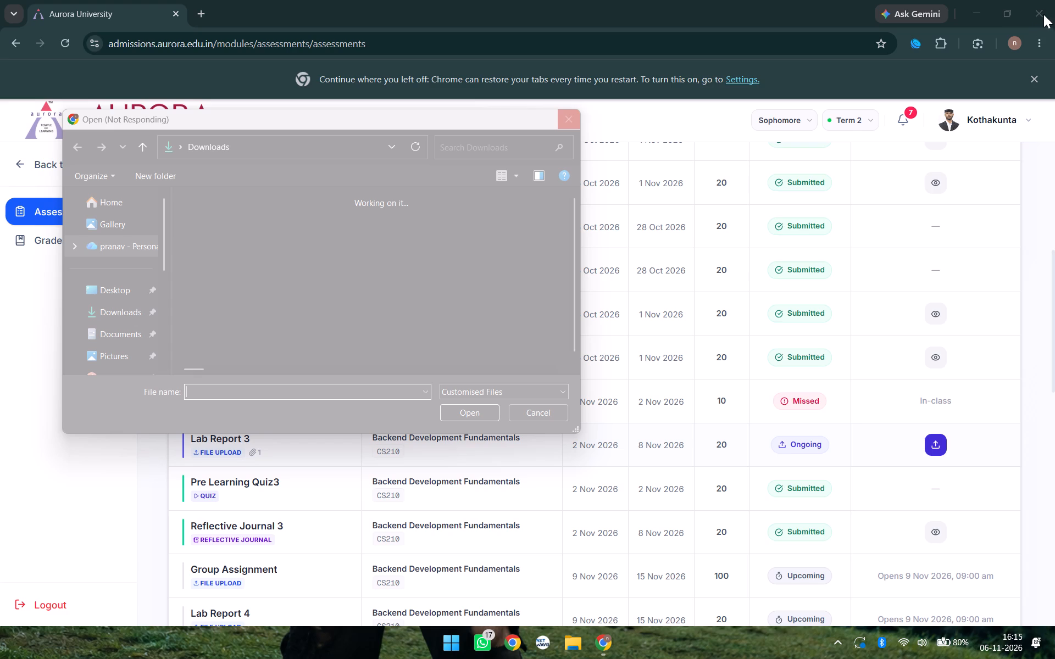
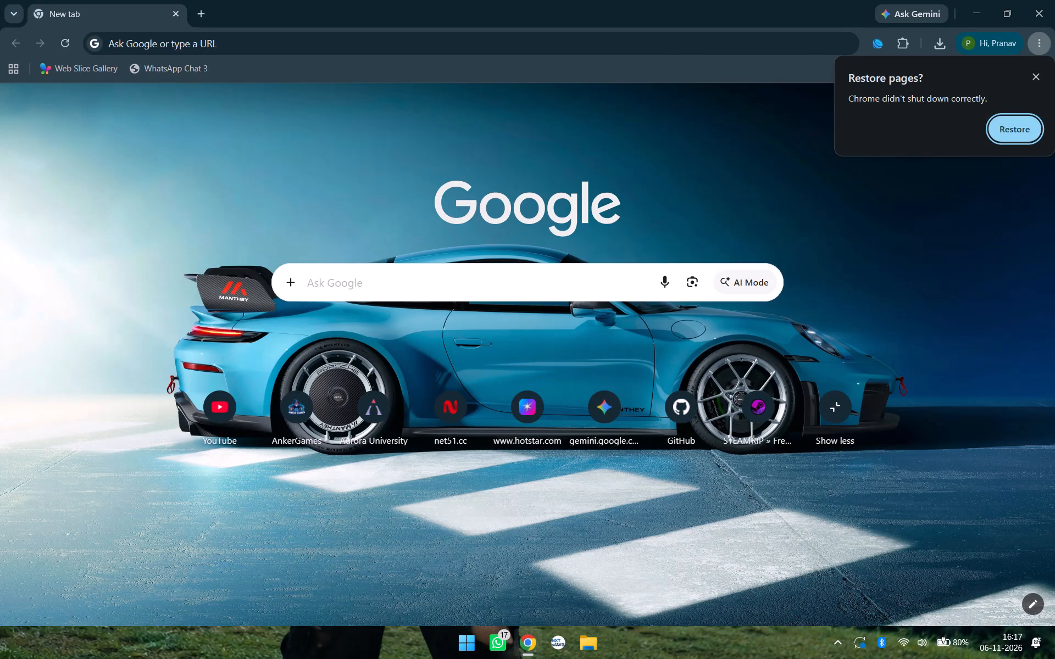
Dismiss the offer to restore the previous pages and close the browser window.
{"action": "left_click", "coordinate": [553, 292]}
{"action": "left_click", "coordinate": [366, 247]}
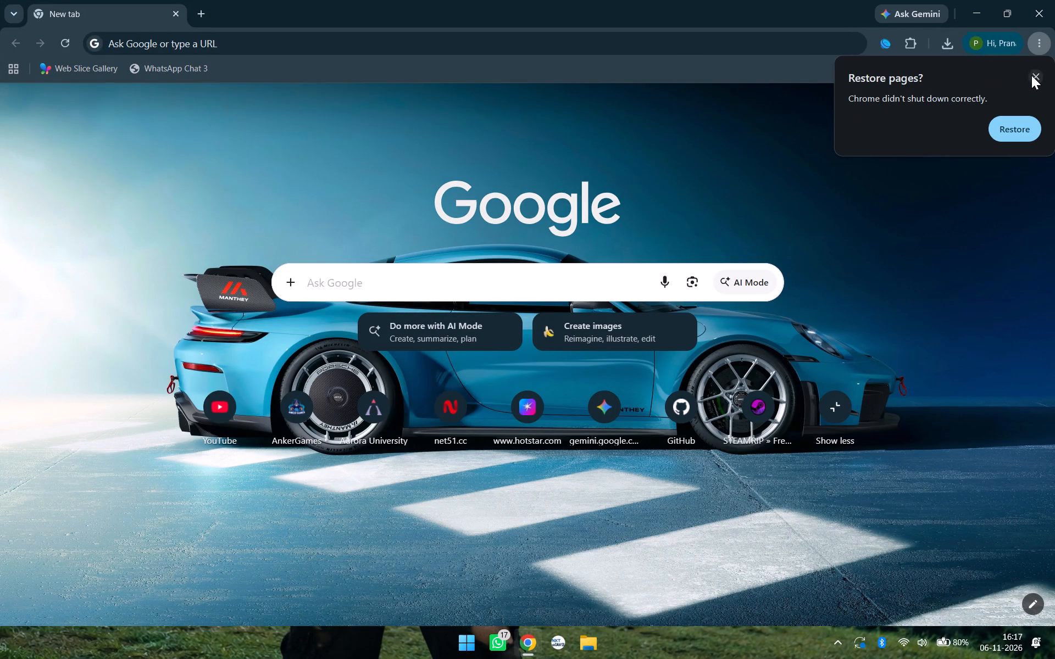
{"action": "left_click", "coordinate": [1032, 74]}
{"action": "left_click", "coordinate": [1036, 25]}
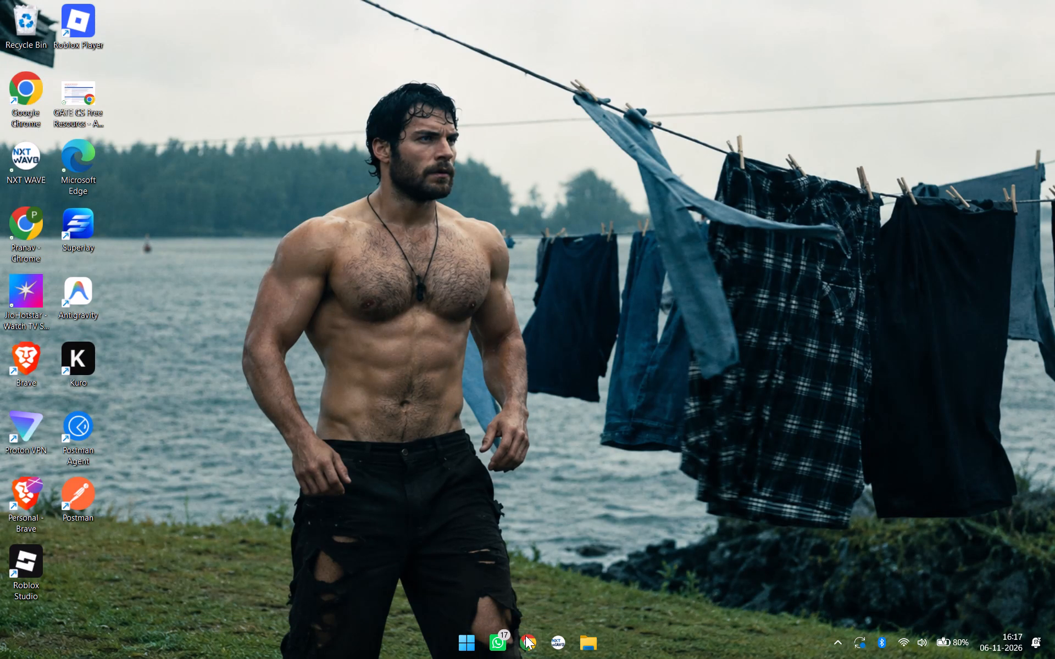
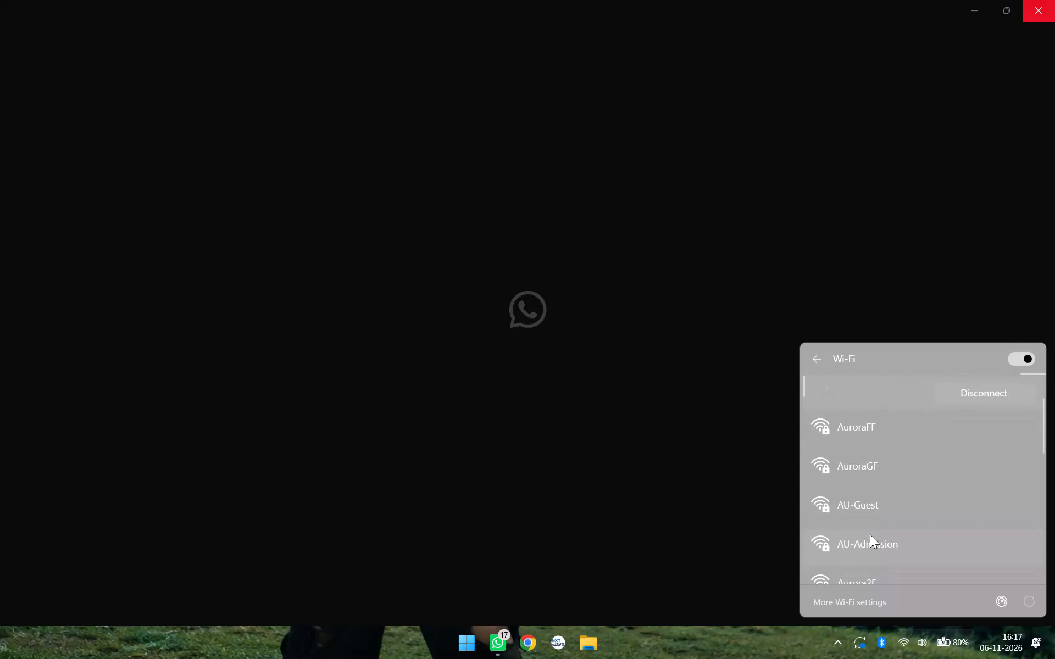
Connect the computer to the Aurora2F Wi-Fi network, without automatic connection.
{"action": "scroll", "coordinate": [870, 540], "scroll_direction": "down", "scroll_amount": 2}
{"action": "left_click", "coordinate": [863, 512]}
{"action": "left_click", "coordinate": [960, 527]}
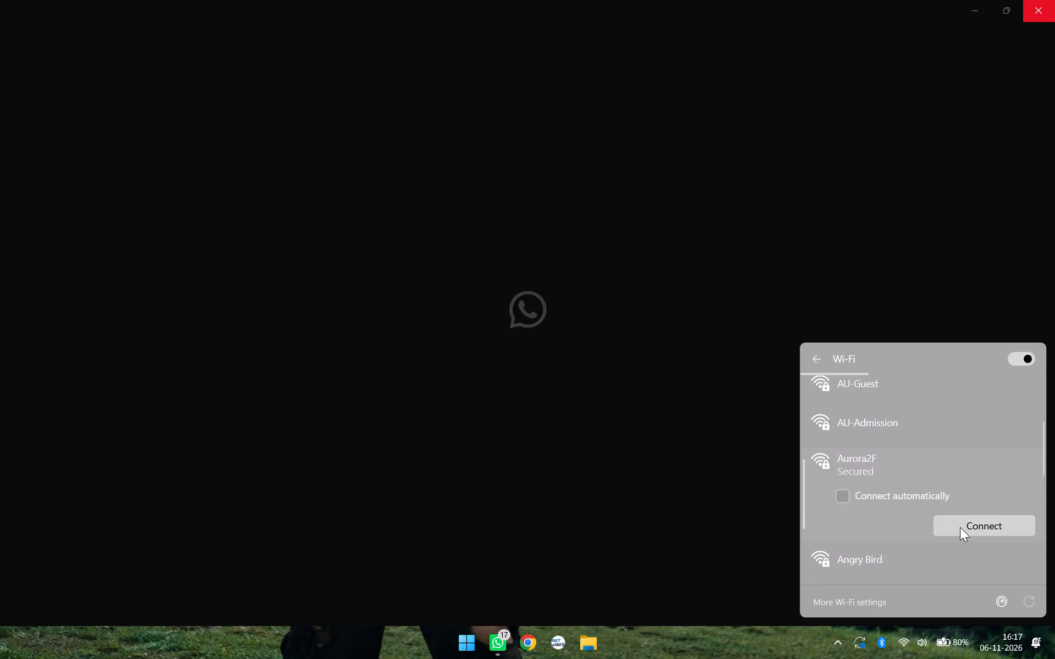
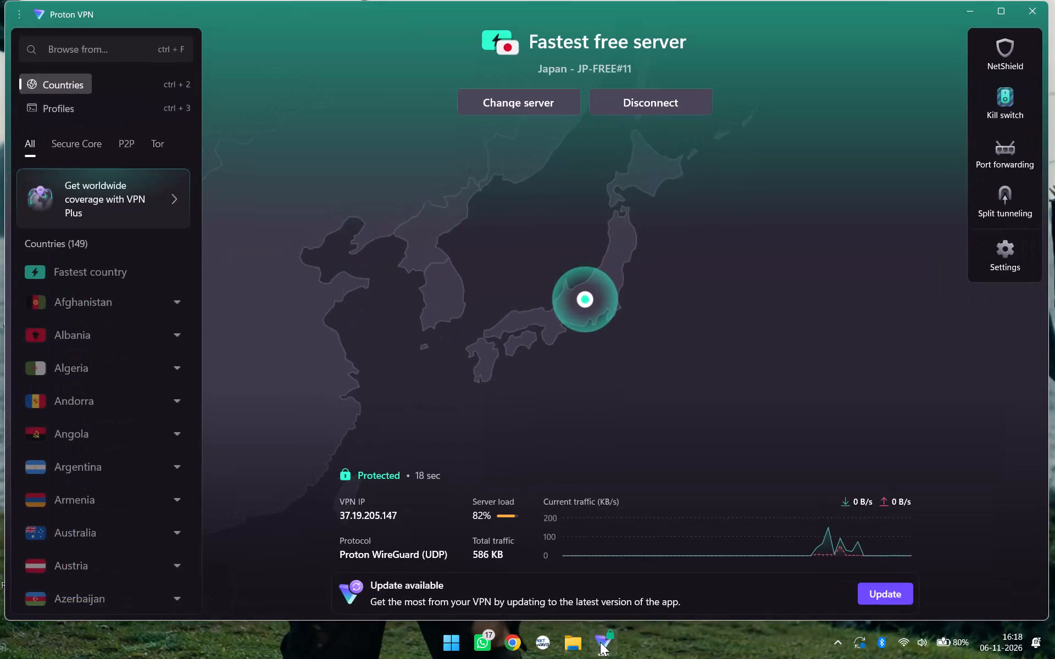
Check the Proton VPN connection and minimize its window to return to the desktop.
{"action": "left_click", "coordinate": [600, 642]}
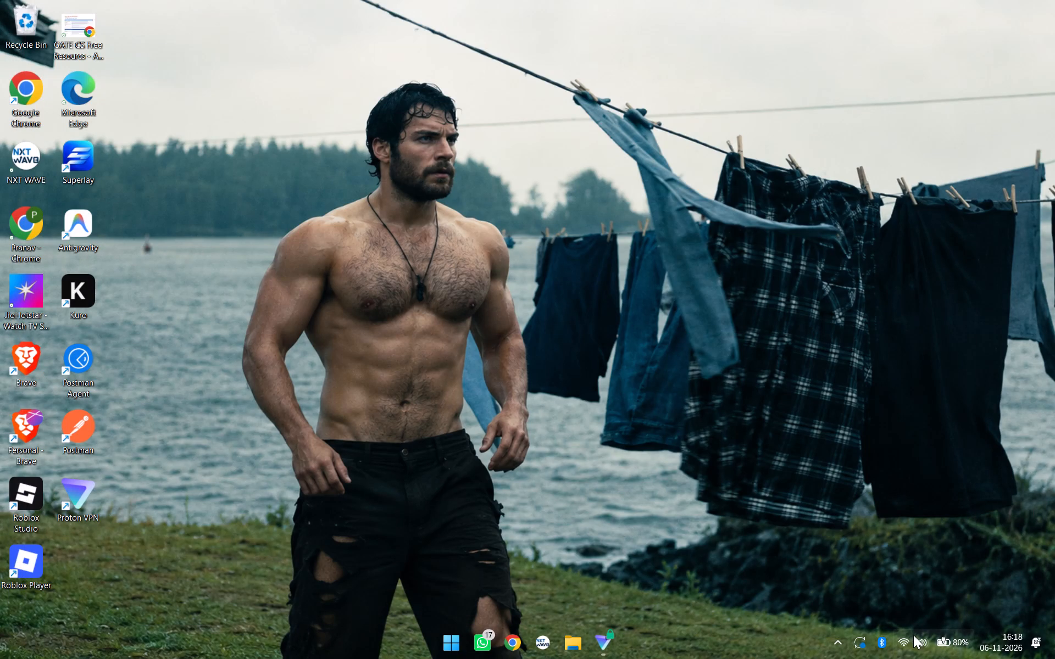
{"action": "left_click", "coordinate": [913, 635]}
{"action": "left_click", "coordinate": [599, 636]}
{"action": "left_click", "coordinate": [968, 7]}
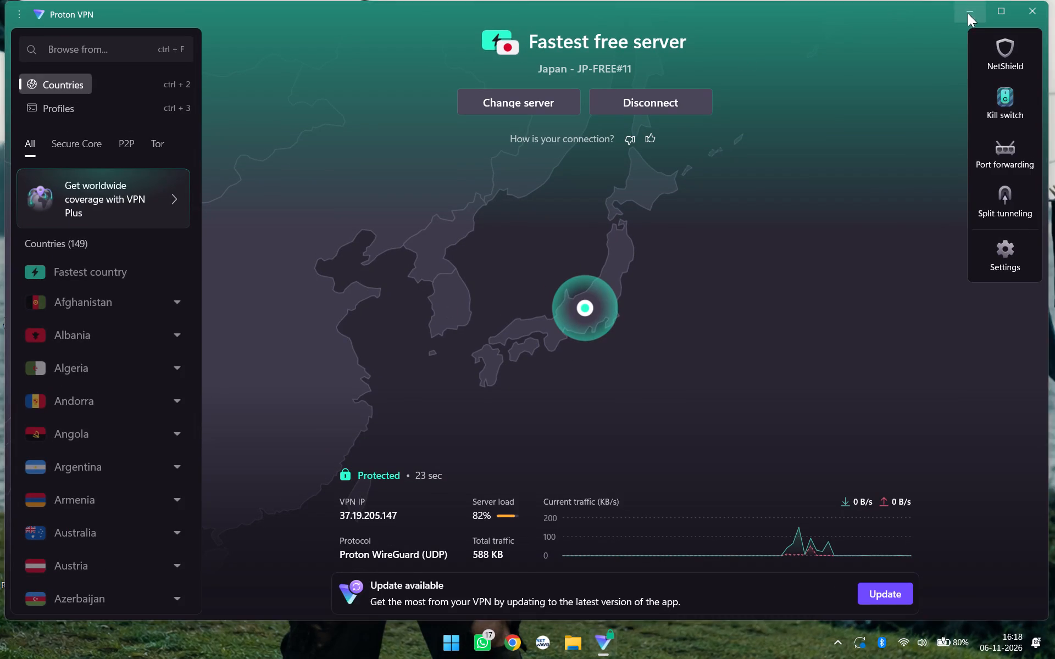
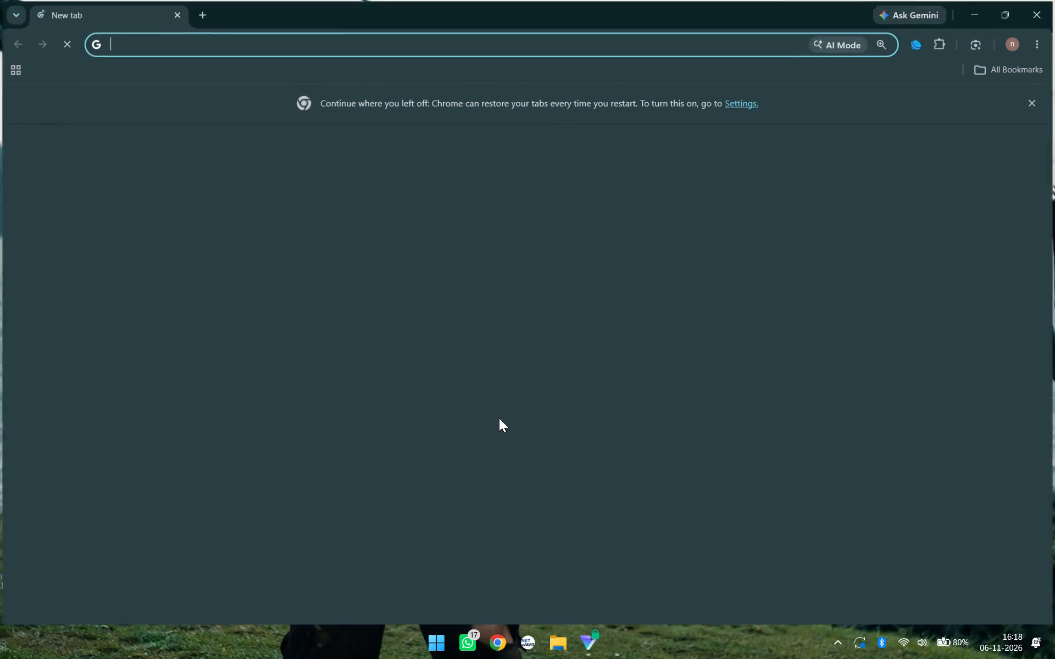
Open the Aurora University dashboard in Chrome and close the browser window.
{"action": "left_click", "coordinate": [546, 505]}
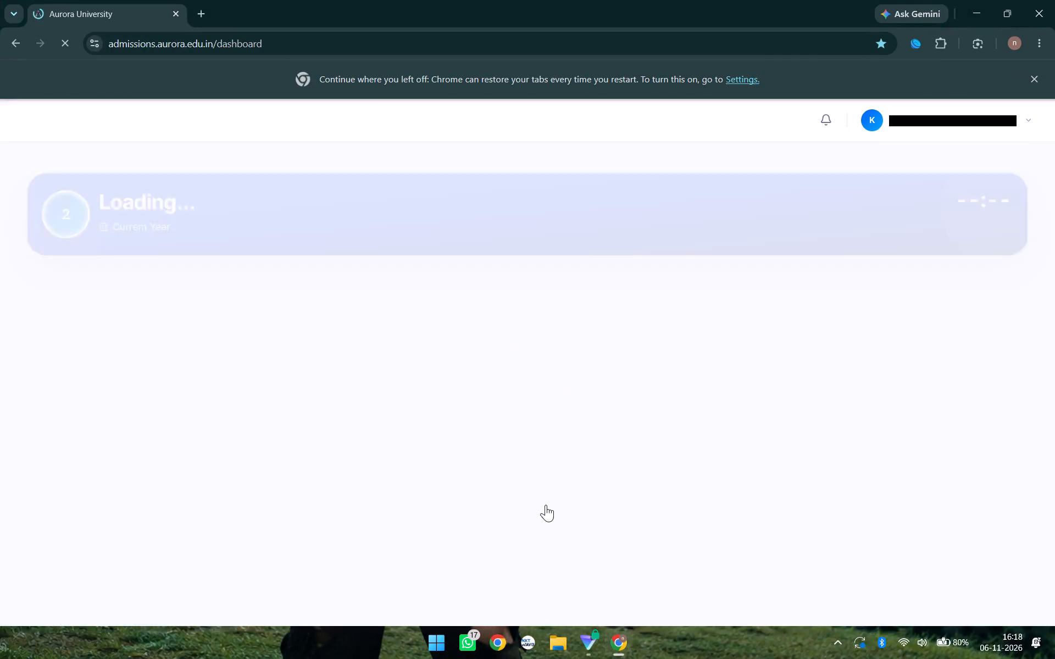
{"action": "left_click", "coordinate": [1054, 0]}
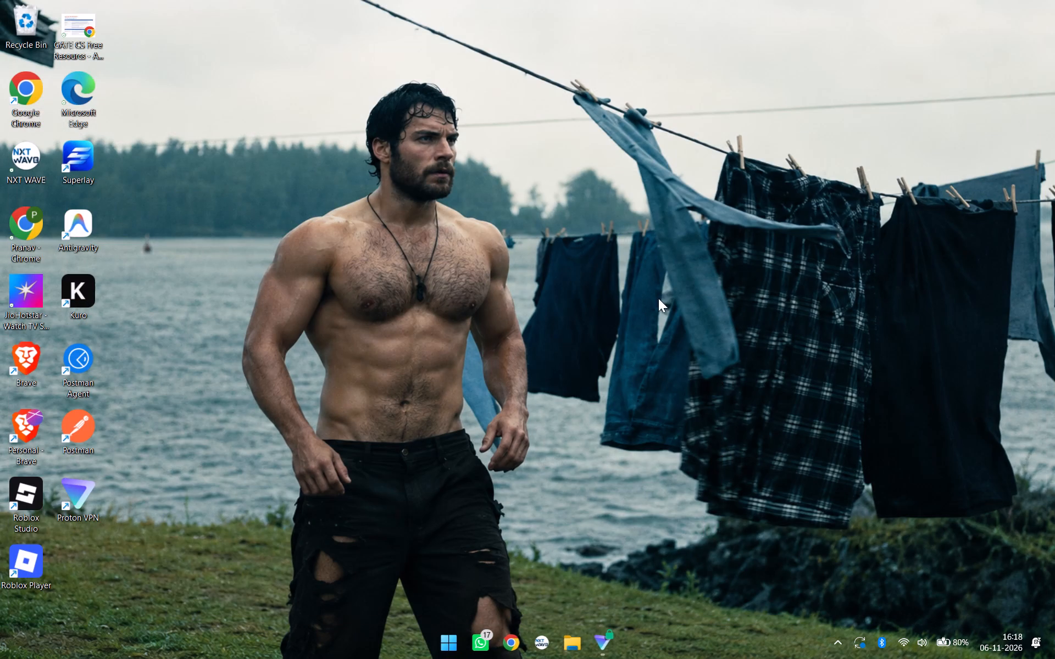
Switch to the Brave browser with the Personal profile and open a new tab.
{"action": "left_click", "coordinate": [452, 635]}
{"action": "left_click", "coordinate": [221, 410]}
{"action": "double_click", "coordinate": [16, 449]}
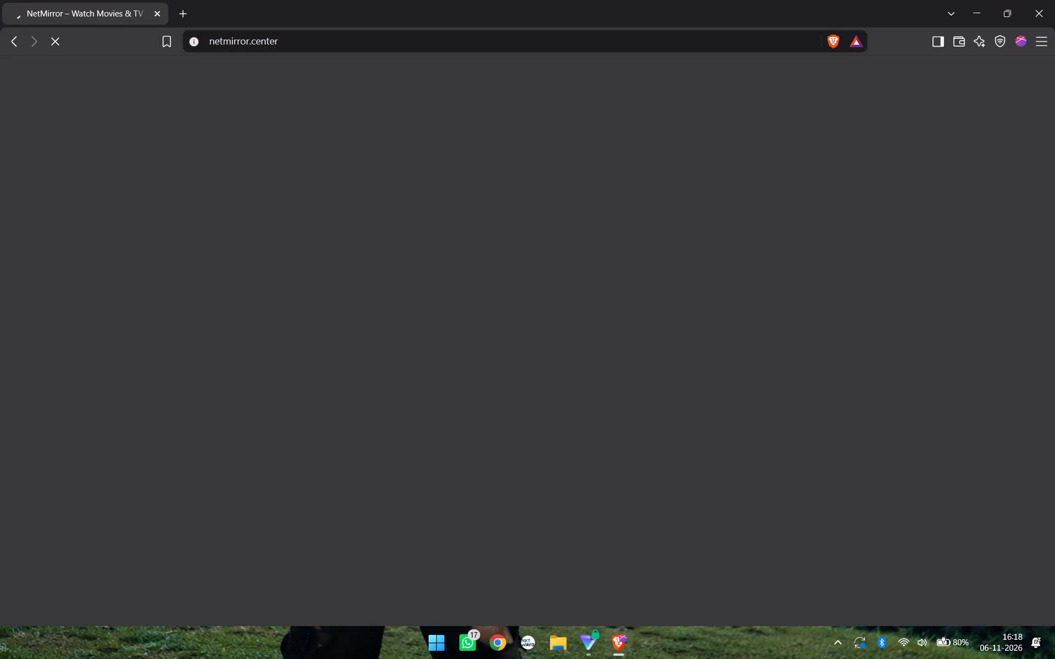
{"action": "left_click", "coordinate": [185, 16]}
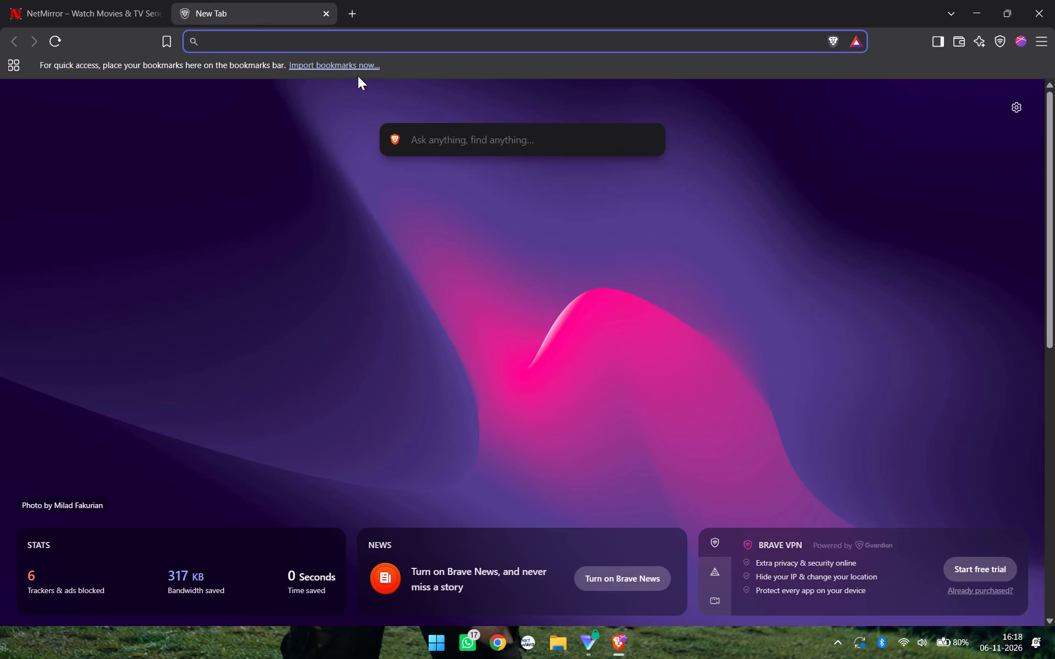
Search the web for AURORA.
{"action": "left_click", "coordinate": [442, 142]}
{"action": "type", "text": "AURORA"}
{"action": "key", "text": "Return"}
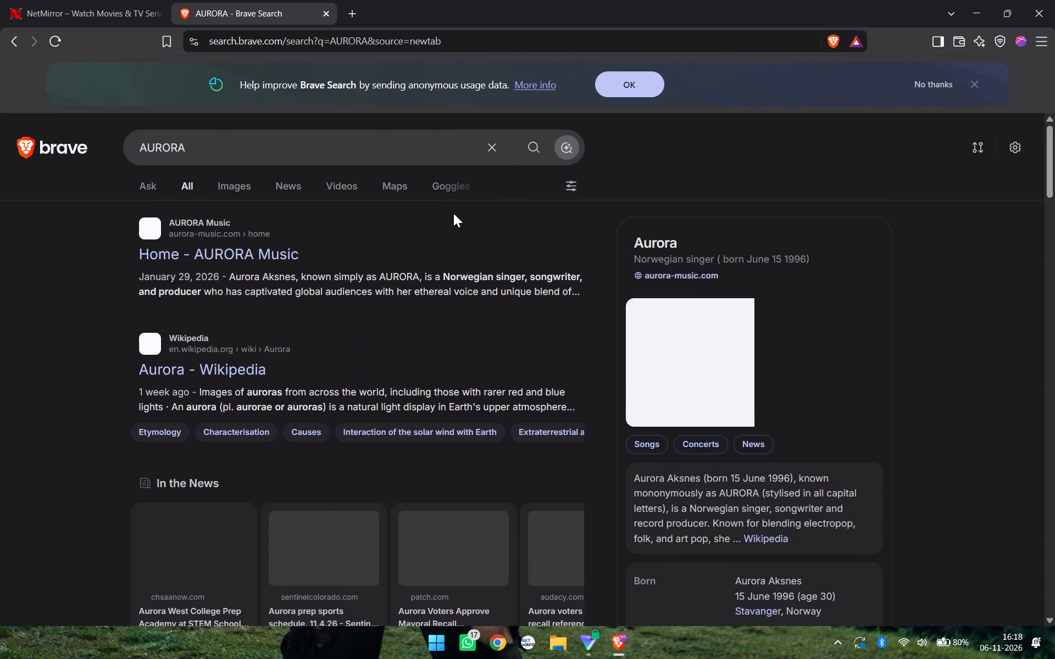
Extend the AURORA search query with a further term starting with E.
{"action": "left_click", "coordinate": [325, 158]}
{"action": "key", "text": "space"}
{"action": "type", "text": "E"}
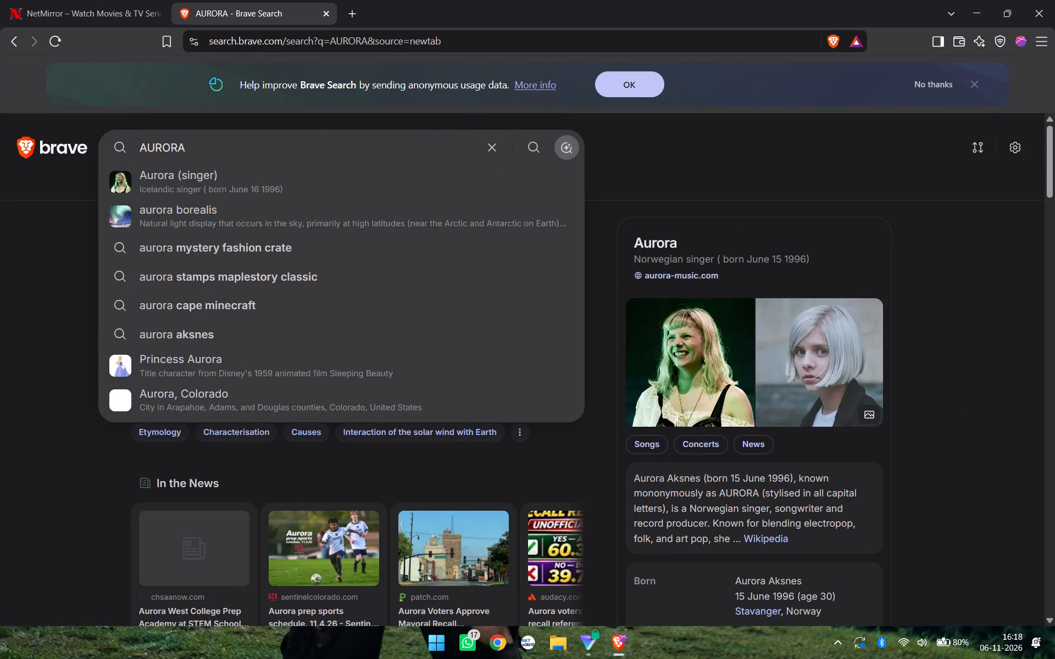
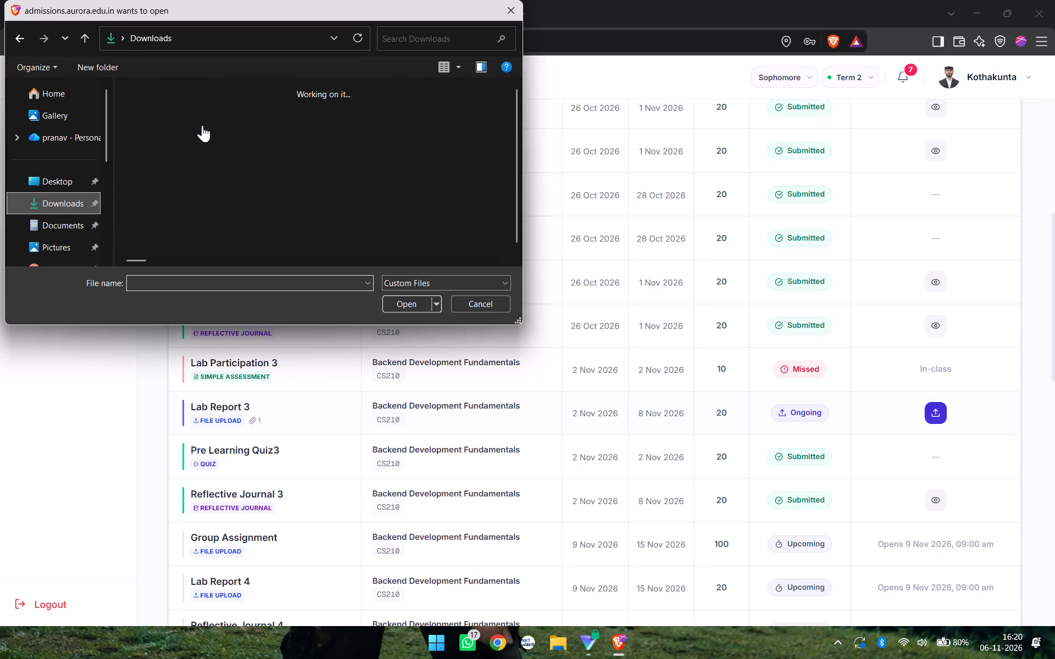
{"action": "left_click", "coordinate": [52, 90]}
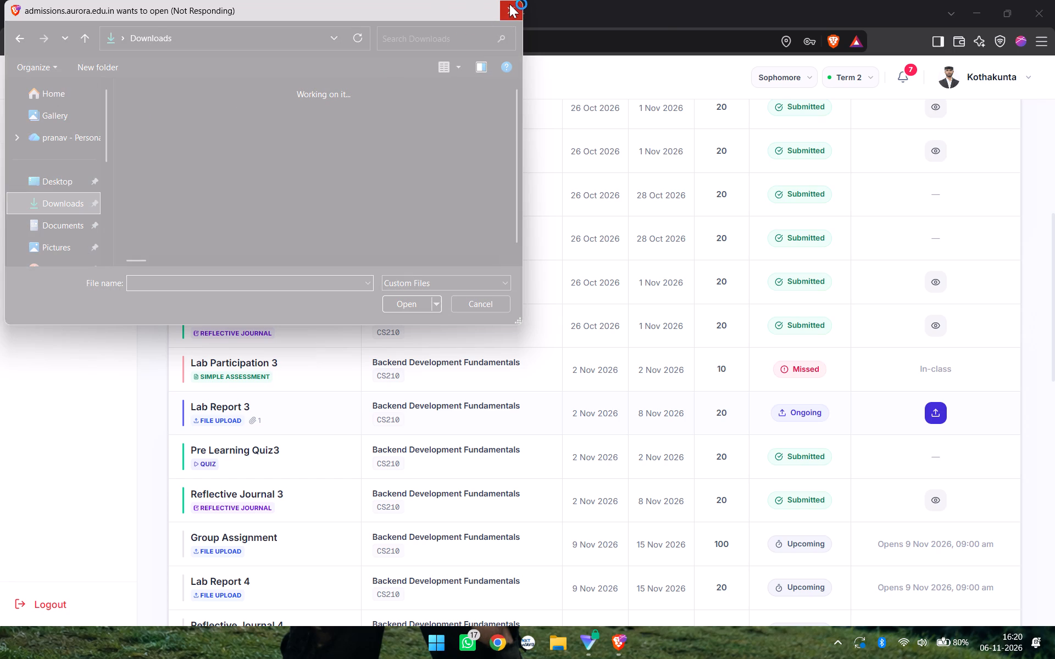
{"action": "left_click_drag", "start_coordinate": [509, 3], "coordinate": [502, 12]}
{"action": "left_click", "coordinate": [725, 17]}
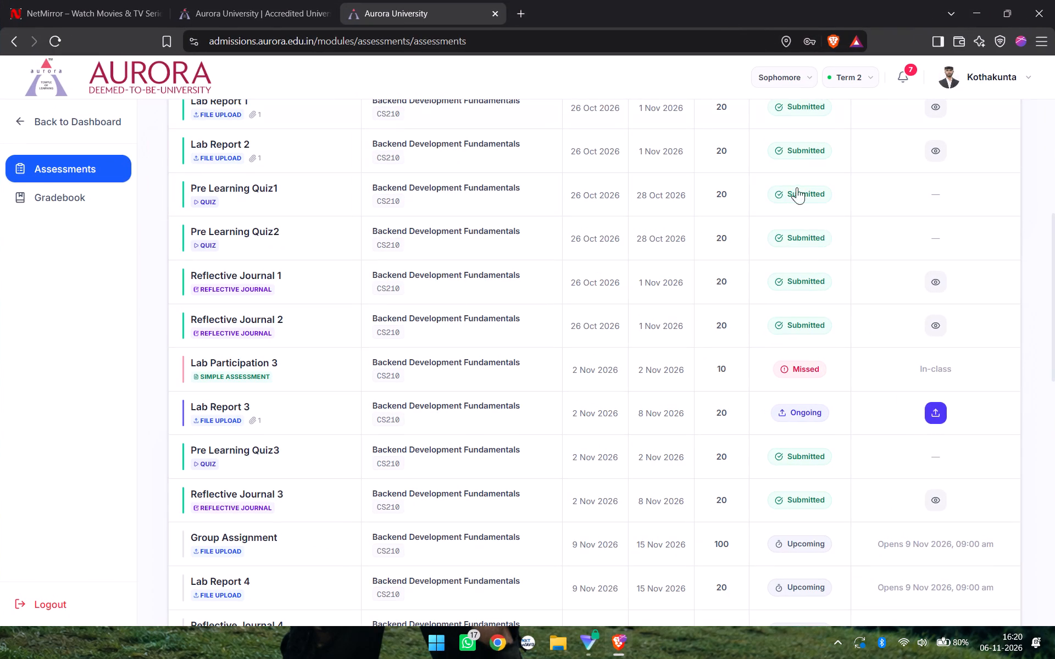
Upload the recent BDF_LAB3 file from Home as the Lab Report 3 submission for Backend Development Fundamentals.
{"action": "left_click", "coordinate": [940, 411]}
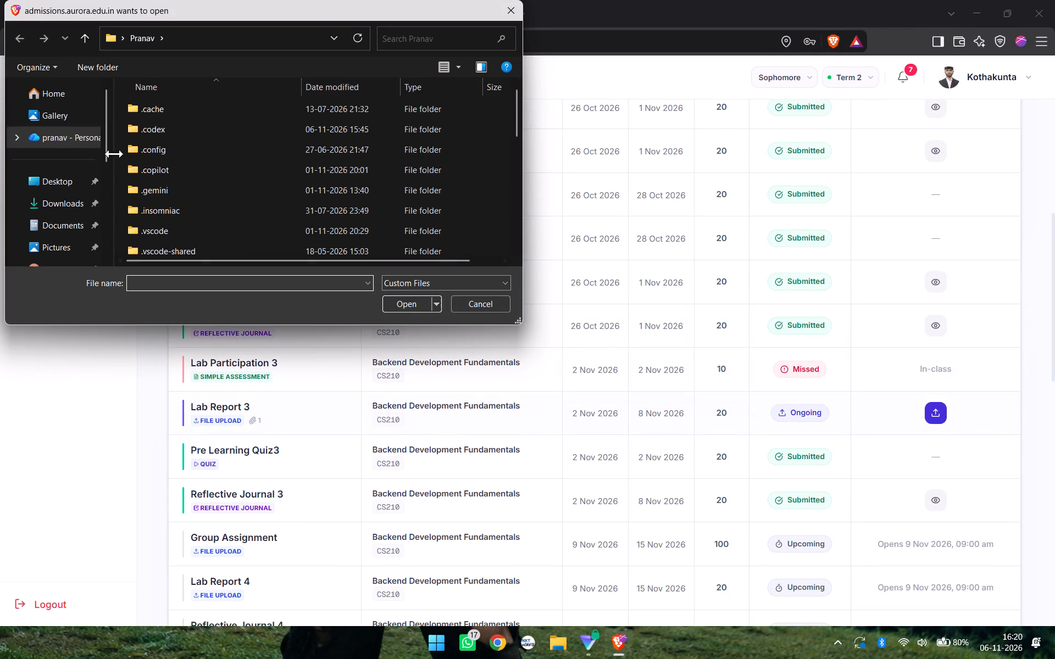
{"action": "left_click", "coordinate": [64, 98]}
{"action": "scroll", "coordinate": [139, 171], "scroll_direction": "down", "scroll_amount": 3}
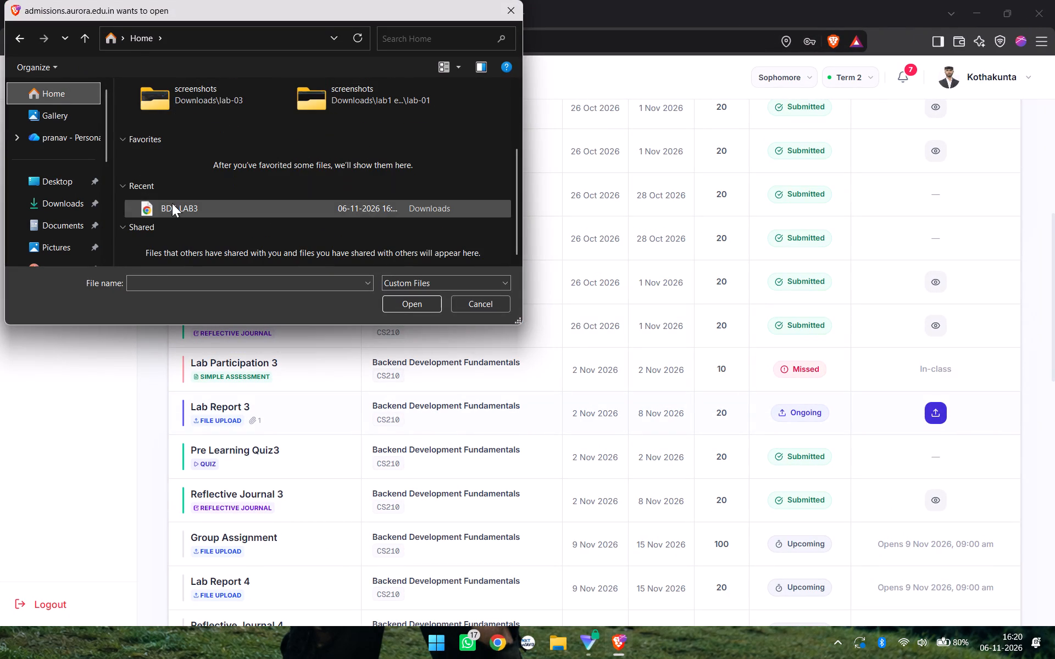
{"action": "left_click", "coordinate": [176, 209]}
{"action": "left_click", "coordinate": [409, 301]}
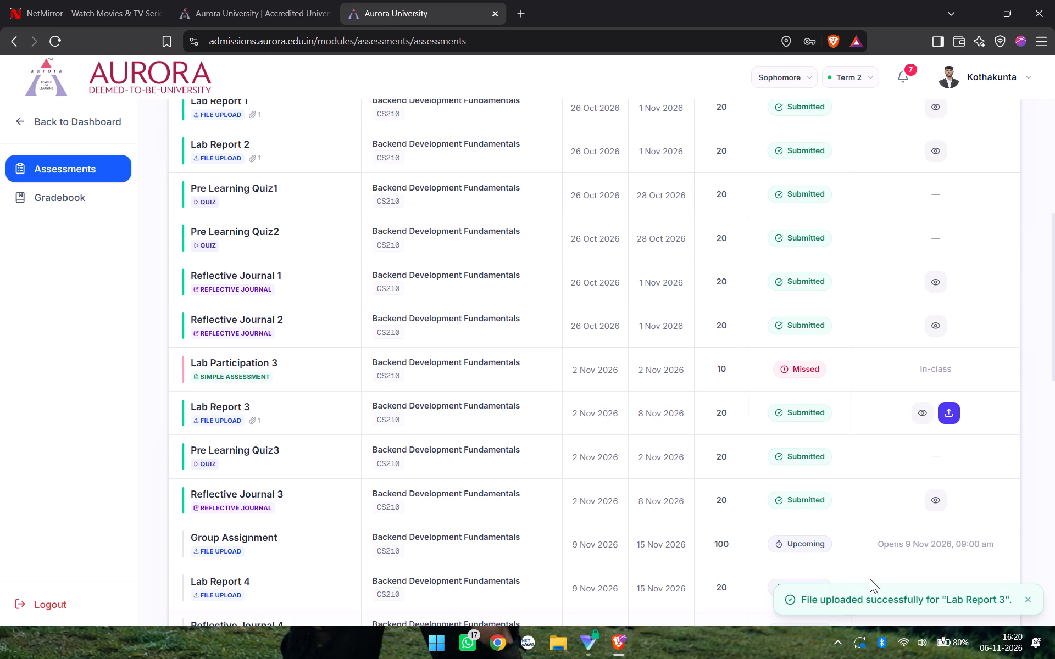
View the submitted Lab Report 3 file and check its first pages.
{"action": "left_click", "coordinate": [927, 416]}
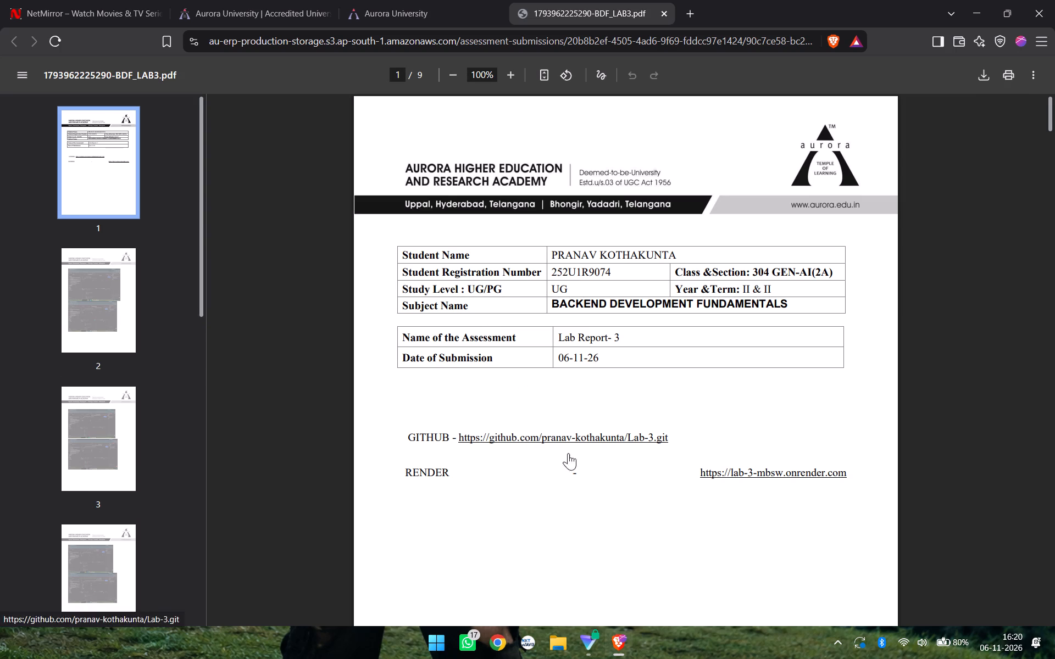
{"action": "scroll", "coordinate": [778, 478], "scroll_direction": "down", "scroll_amount": 8}
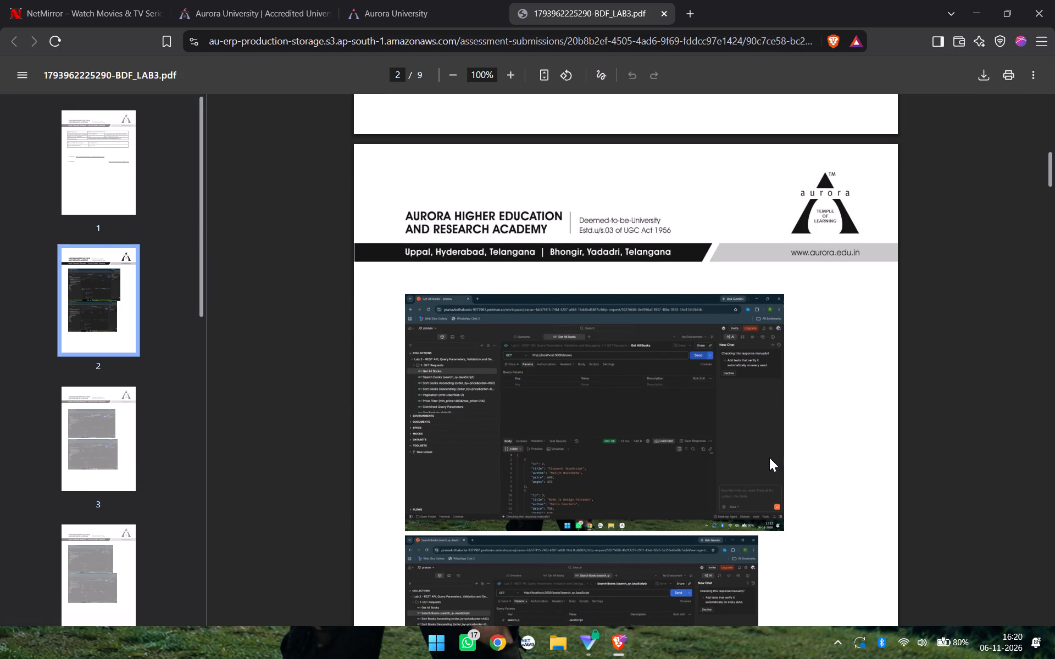
Close the Brave window with all its open tabs.
{"action": "double_click", "coordinate": [1054, 0]}
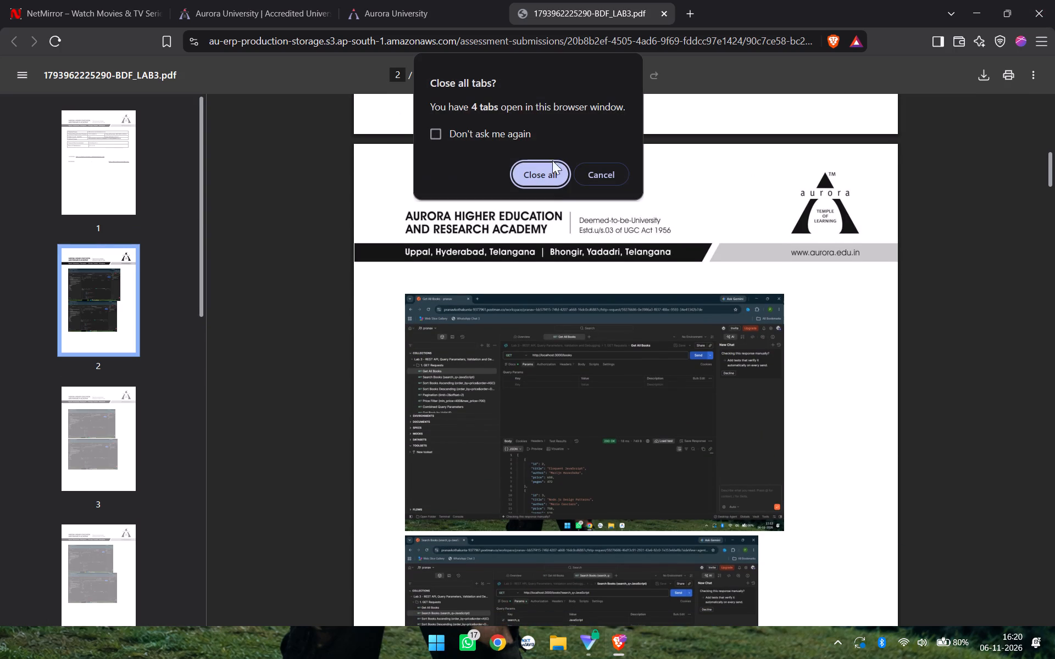
{"action": "left_click", "coordinate": [547, 185]}
Switch to Proton VPN, disconnect the VPN and close its window.
{"action": "left_click", "coordinate": [603, 649]}
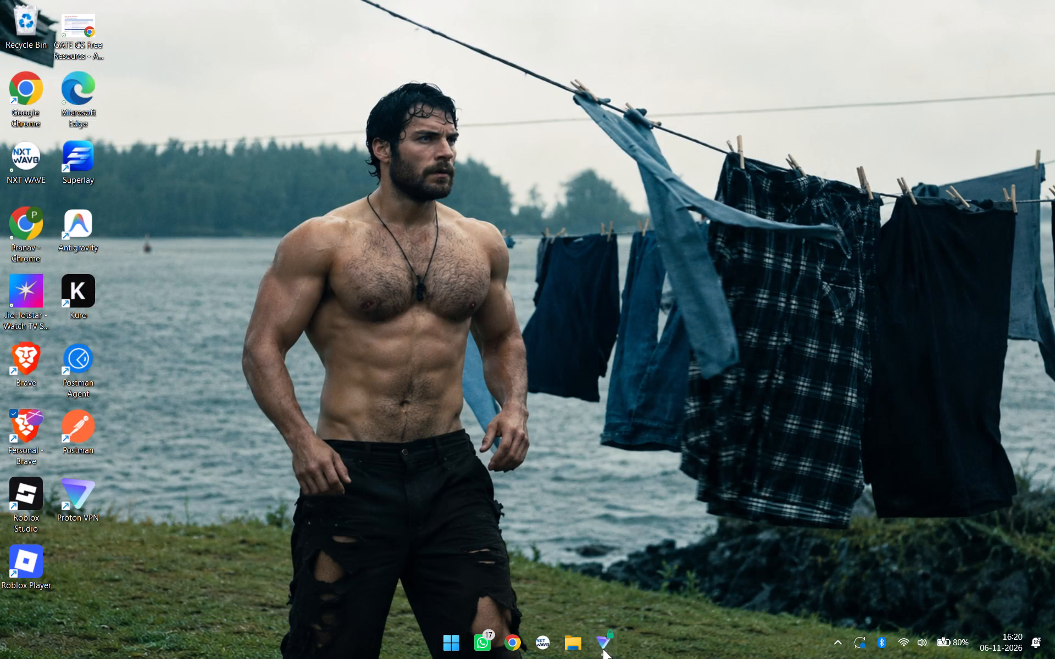
{"action": "left_click", "coordinate": [649, 105]}
{"action": "left_click", "coordinate": [1021, 12]}
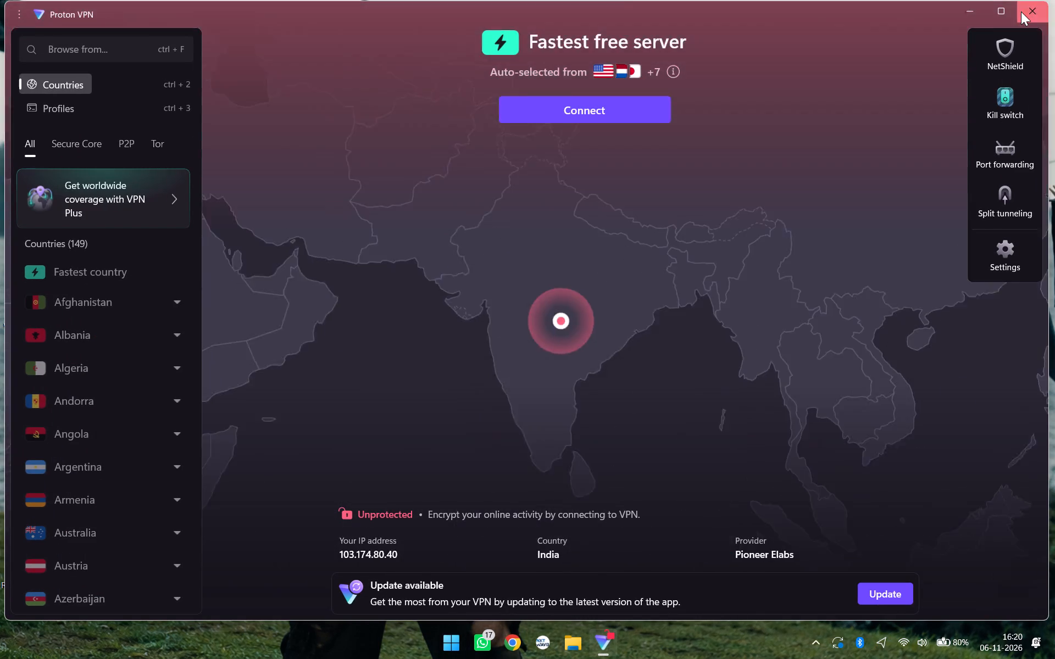
Open the Windows power options to shut down the computer.
{"action": "left_click", "coordinate": [457, 651]}
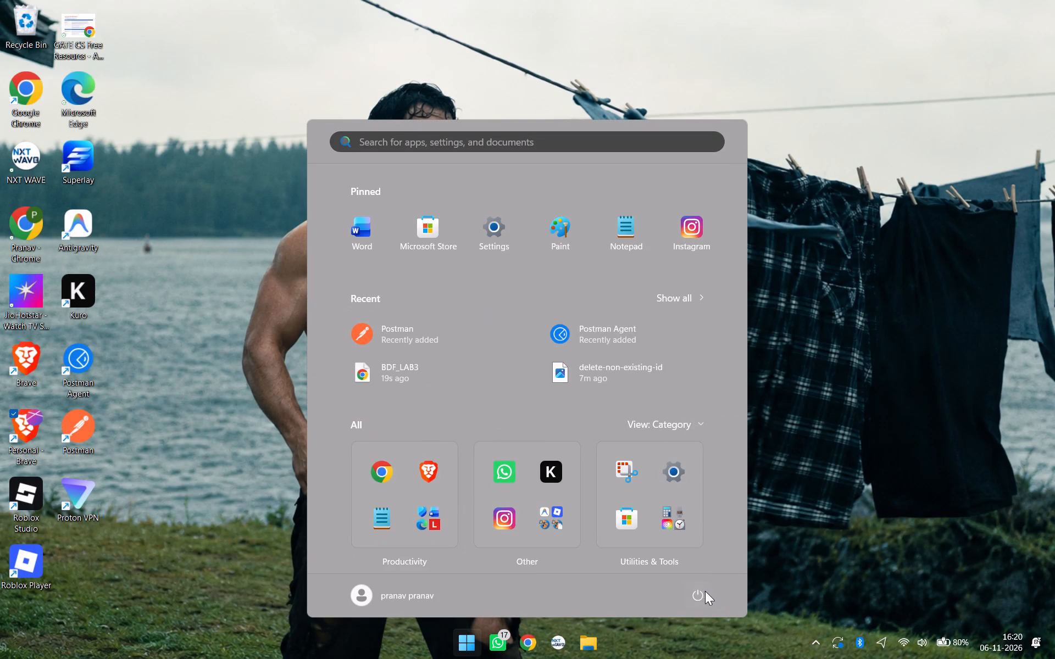
{"action": "left_click", "coordinate": [702, 593]}
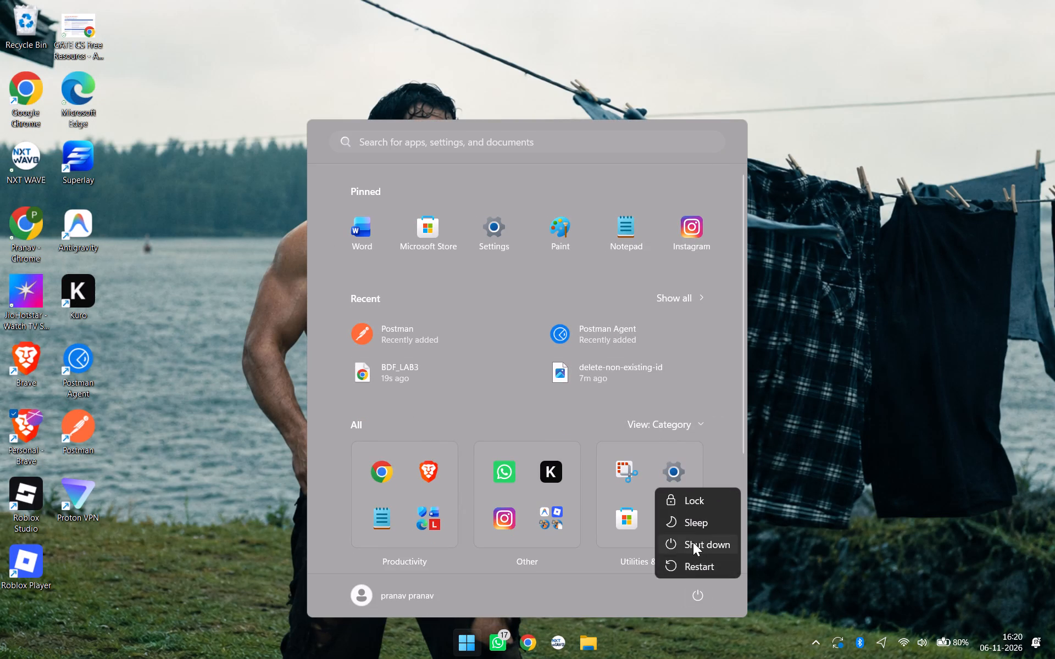